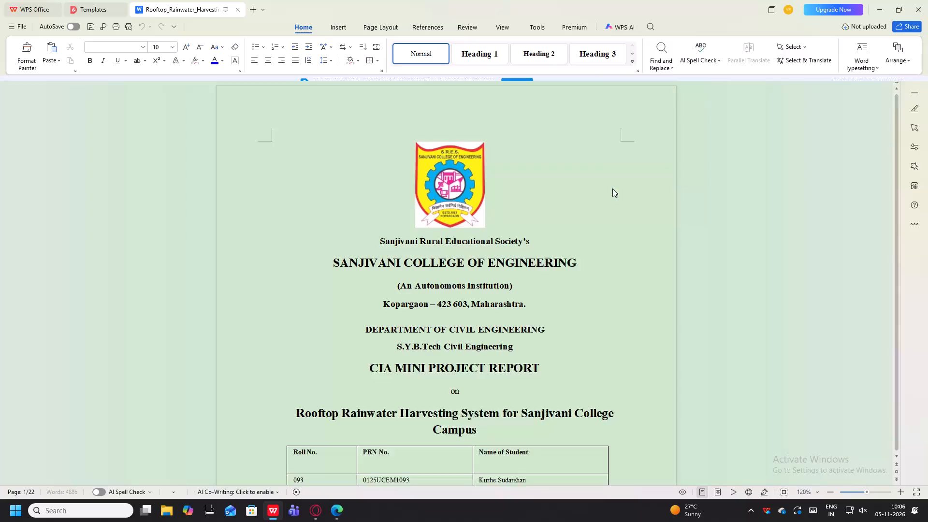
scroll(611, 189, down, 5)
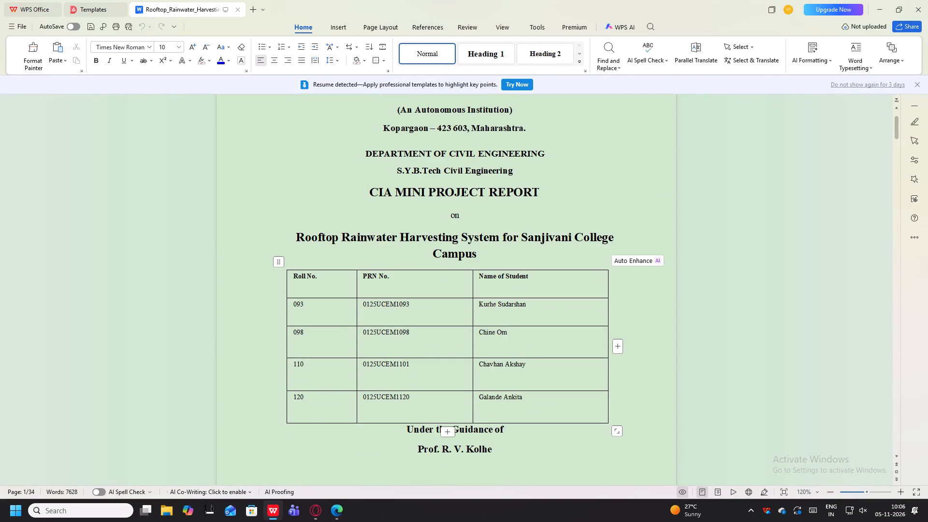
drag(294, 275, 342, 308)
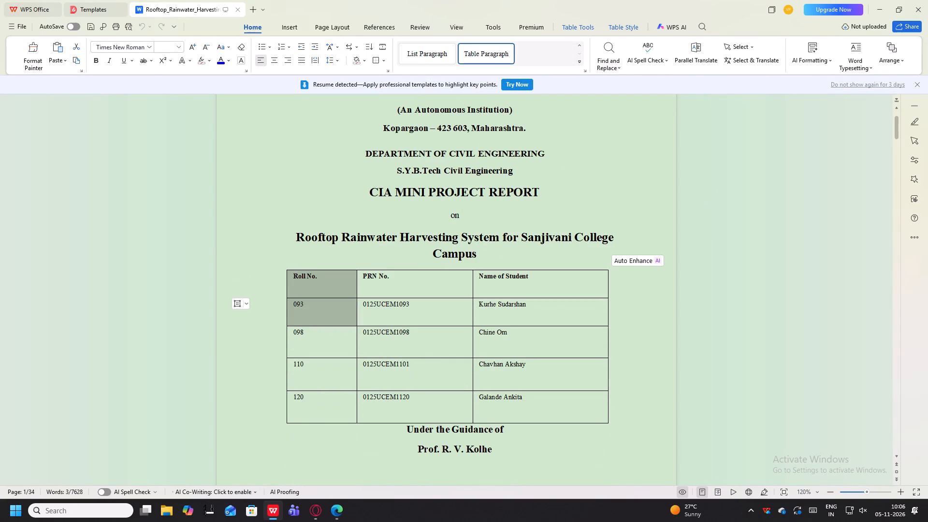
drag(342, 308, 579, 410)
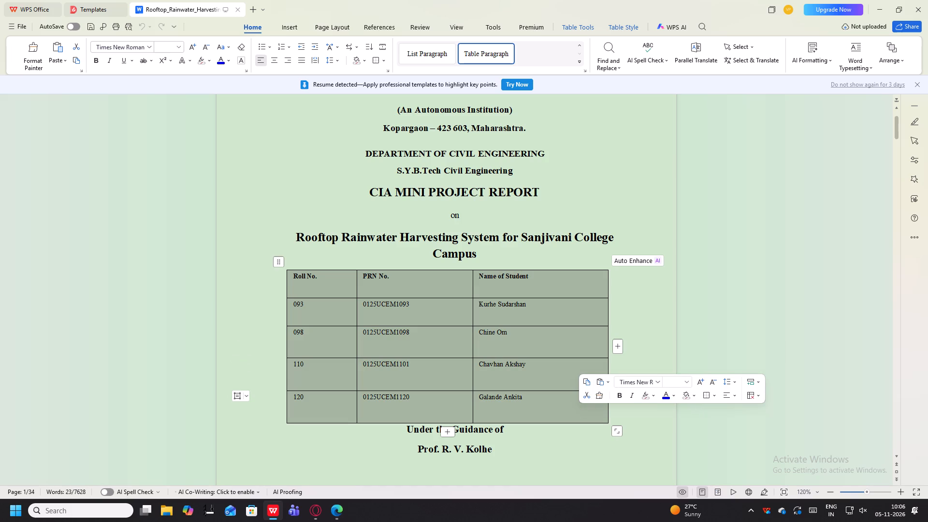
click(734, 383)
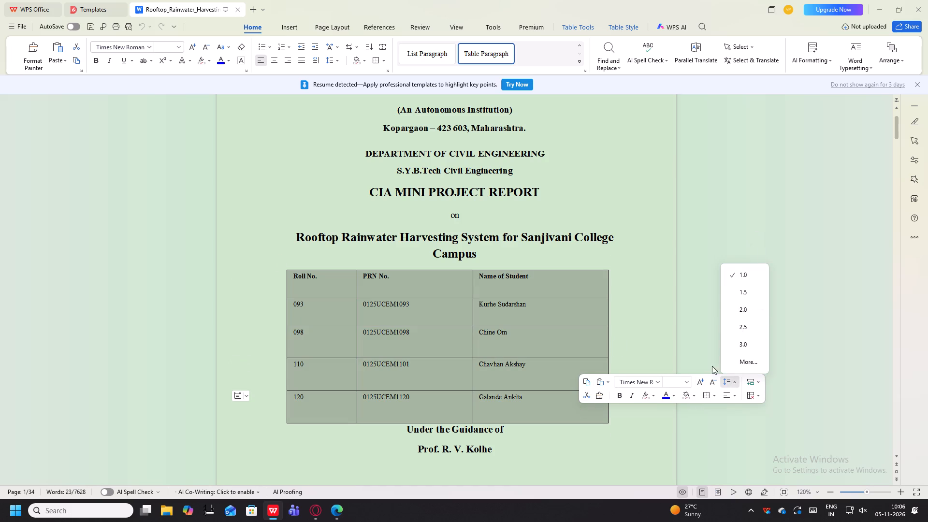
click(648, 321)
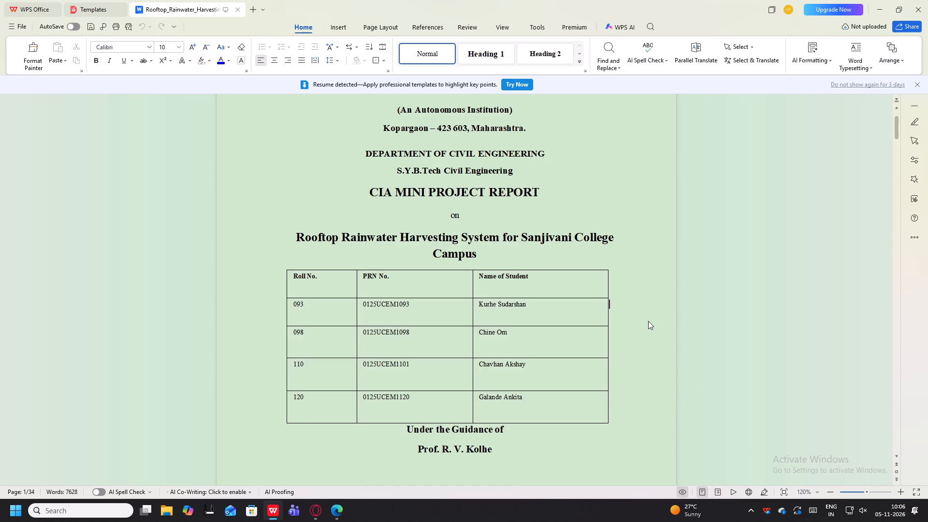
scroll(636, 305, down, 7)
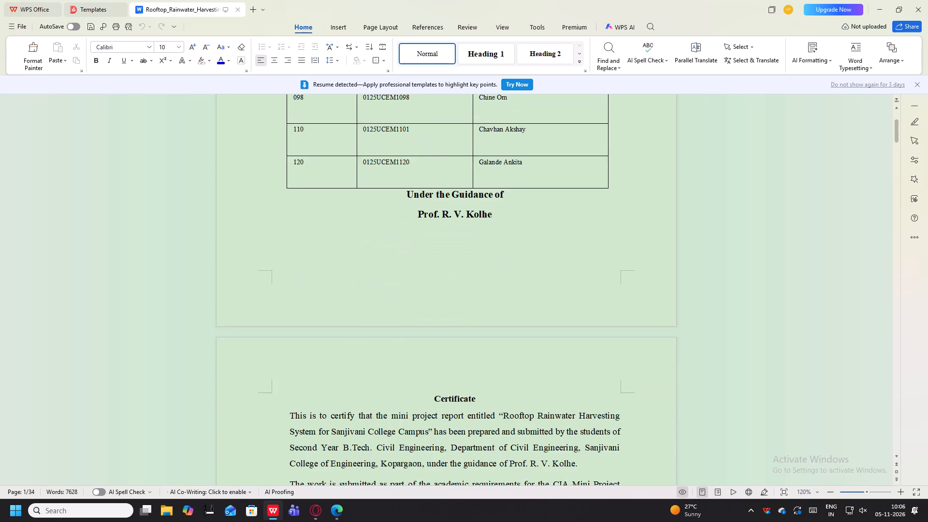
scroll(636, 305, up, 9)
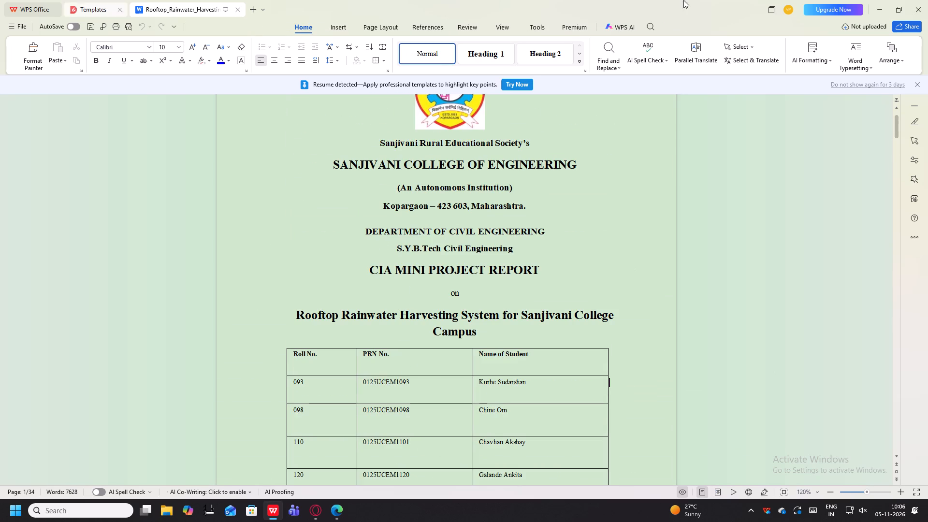
Set the font size of the whole student details table on the cover page to 12.
drag(291, 351, 318, 357)
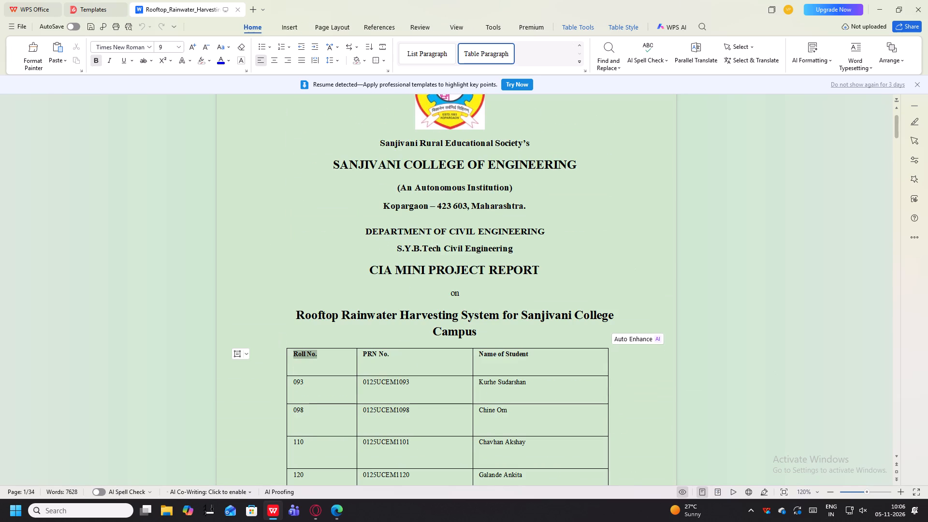
drag(318, 357, 482, 413)
scroll(482, 413, down, 3)
click(509, 414)
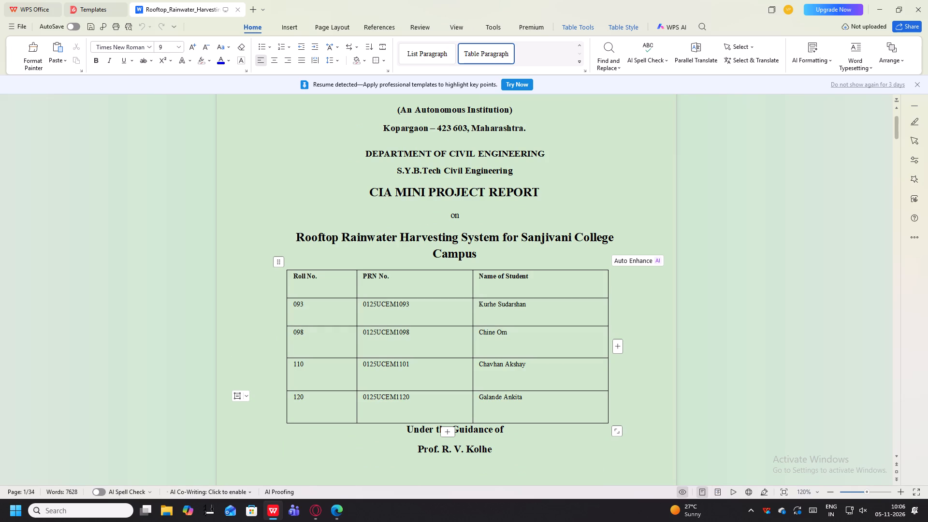
drag(285, 271, 508, 397)
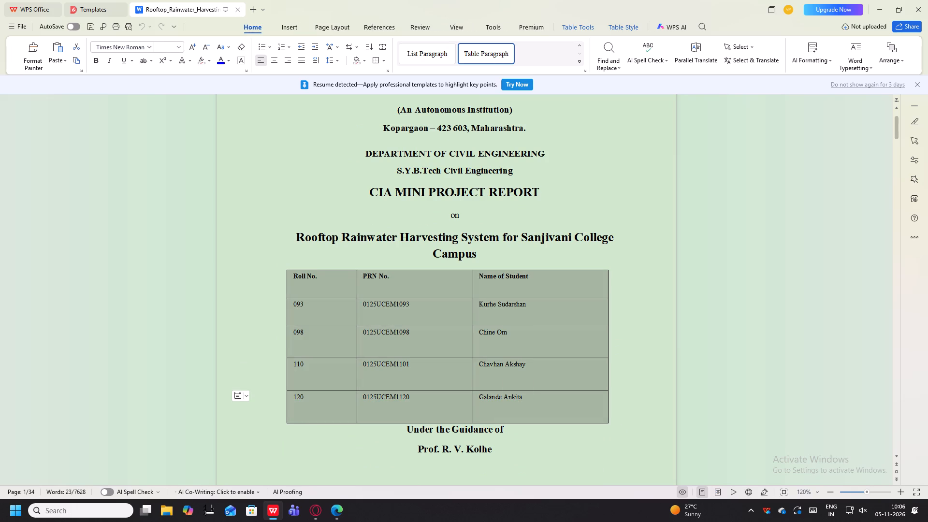
drag(508, 397, 537, 398)
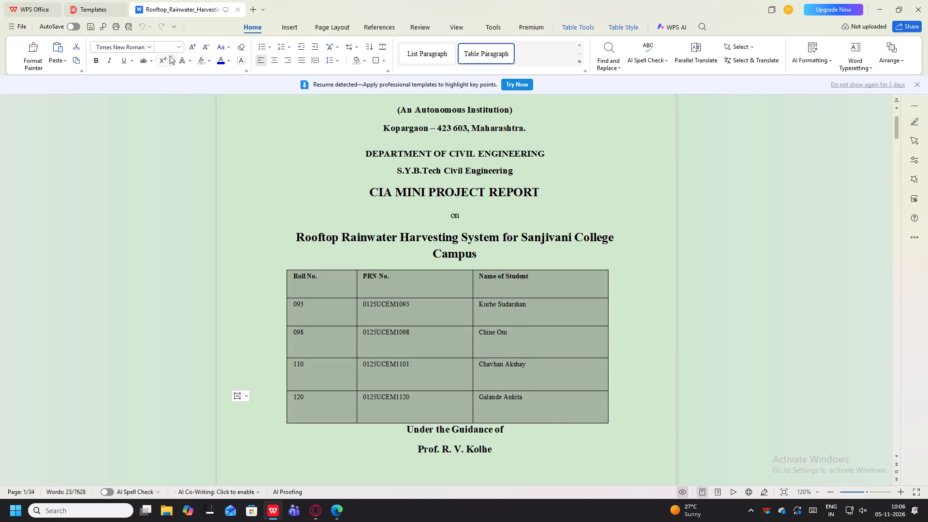
click(178, 47)
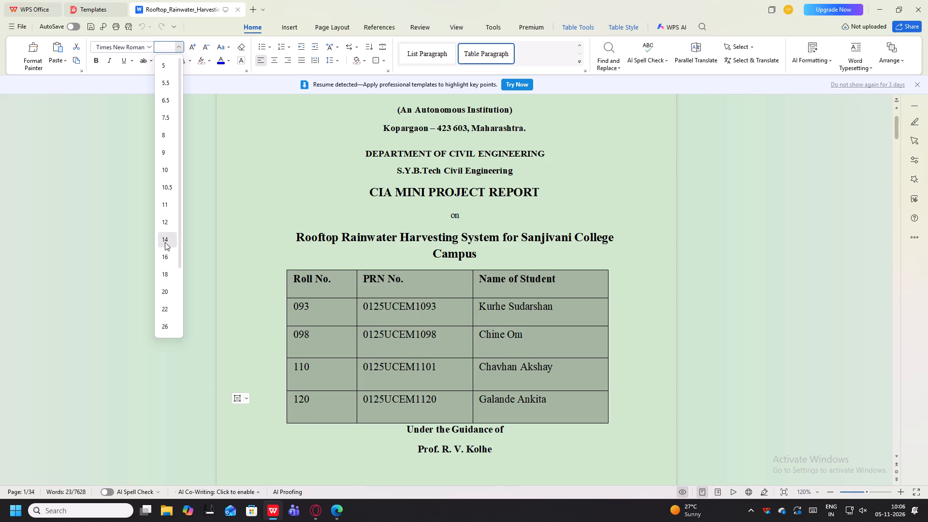
click(168, 228)
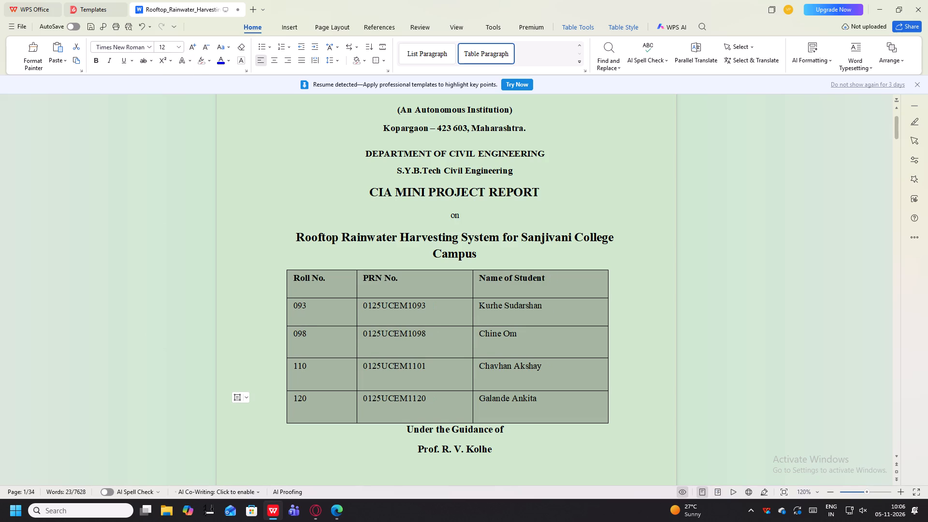
Insert two blank lines above the faculty guide's name on the Certificate page.
scroll(353, 253, down, 15)
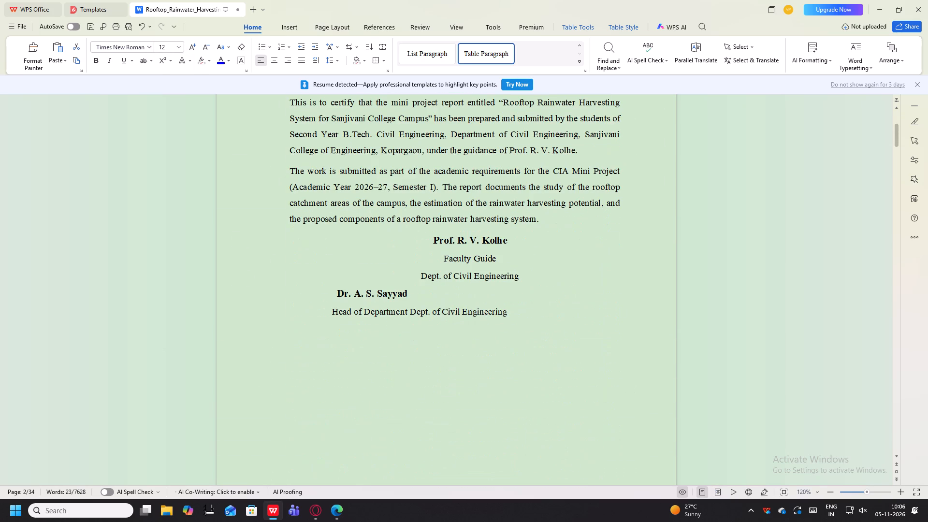
scroll(362, 271, up, 5)
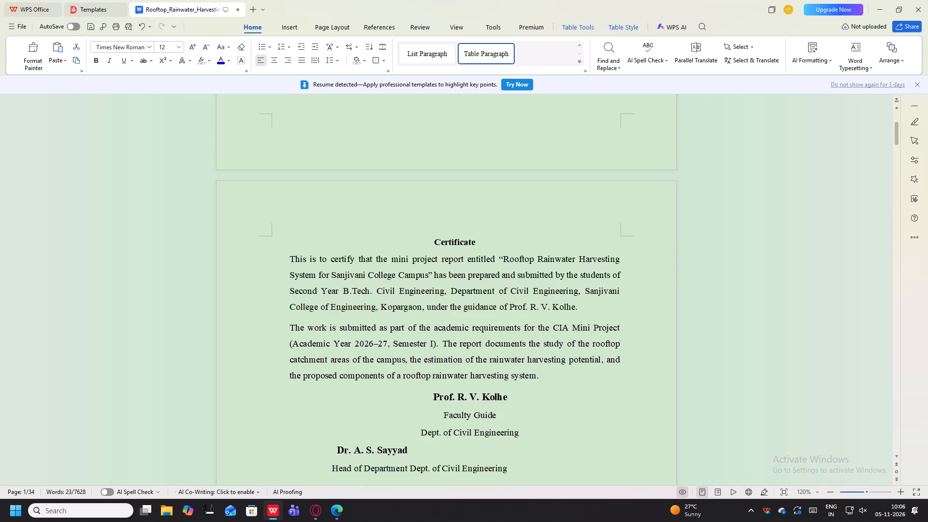
scroll(491, 384, down, 5)
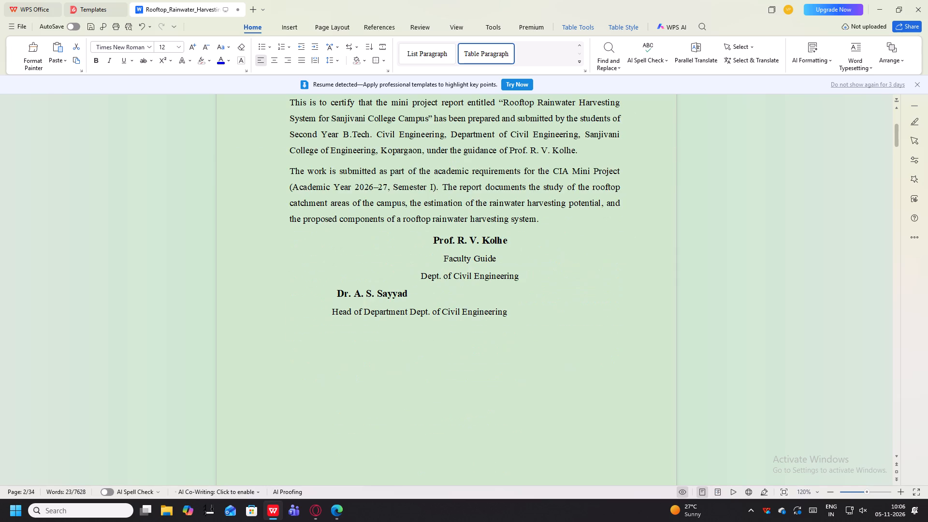
click(422, 201)
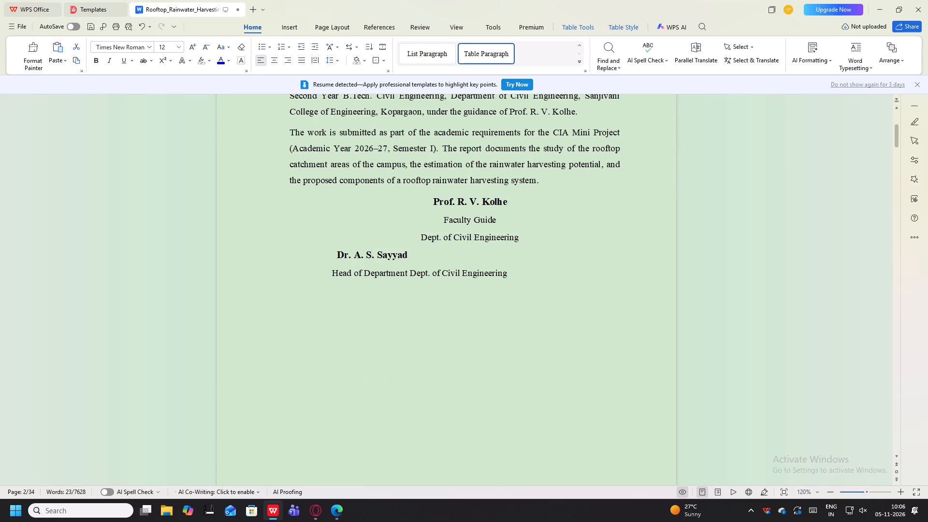
key(Return)
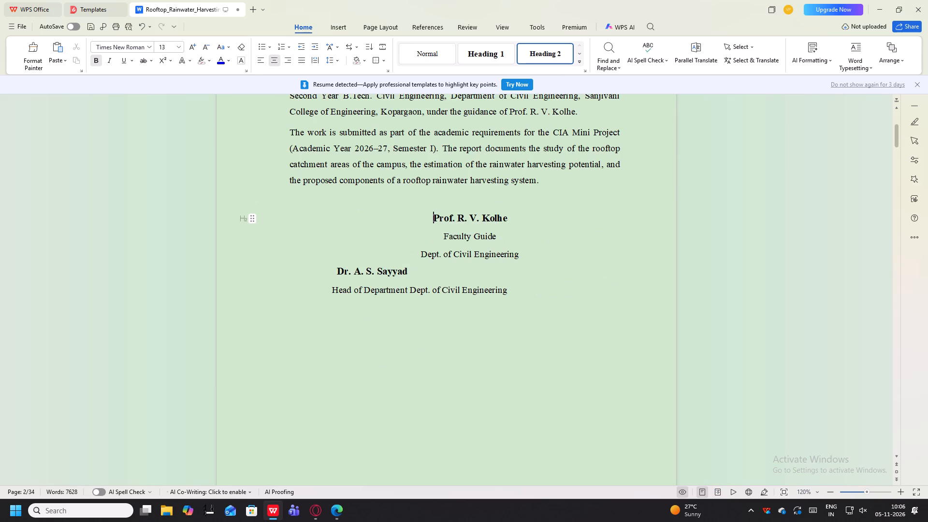
key(Return)
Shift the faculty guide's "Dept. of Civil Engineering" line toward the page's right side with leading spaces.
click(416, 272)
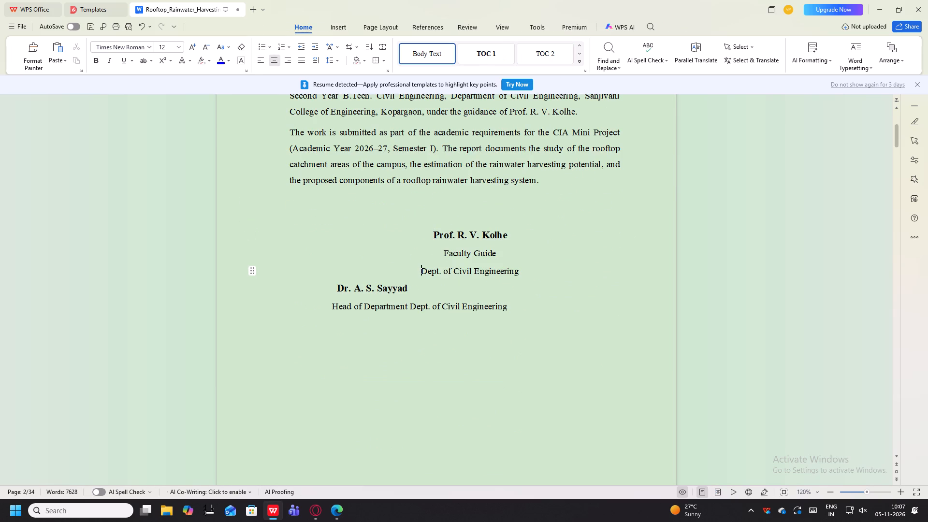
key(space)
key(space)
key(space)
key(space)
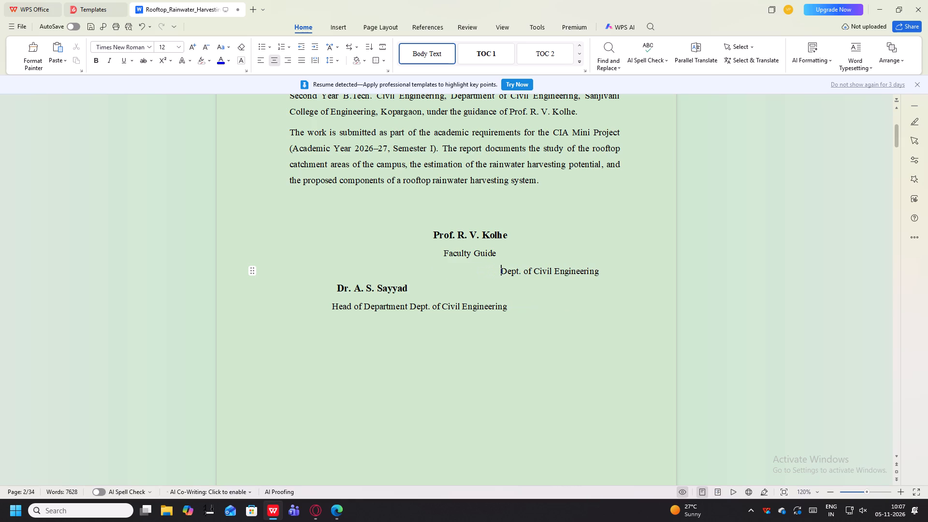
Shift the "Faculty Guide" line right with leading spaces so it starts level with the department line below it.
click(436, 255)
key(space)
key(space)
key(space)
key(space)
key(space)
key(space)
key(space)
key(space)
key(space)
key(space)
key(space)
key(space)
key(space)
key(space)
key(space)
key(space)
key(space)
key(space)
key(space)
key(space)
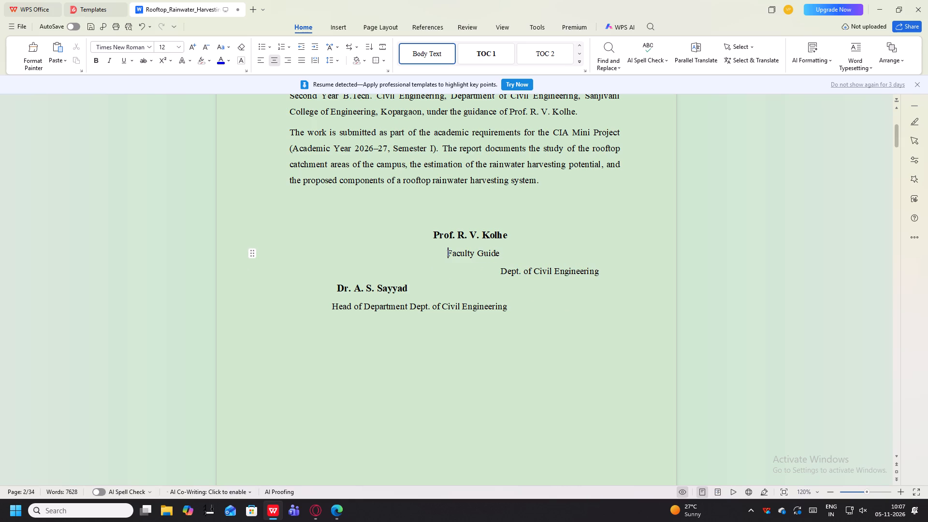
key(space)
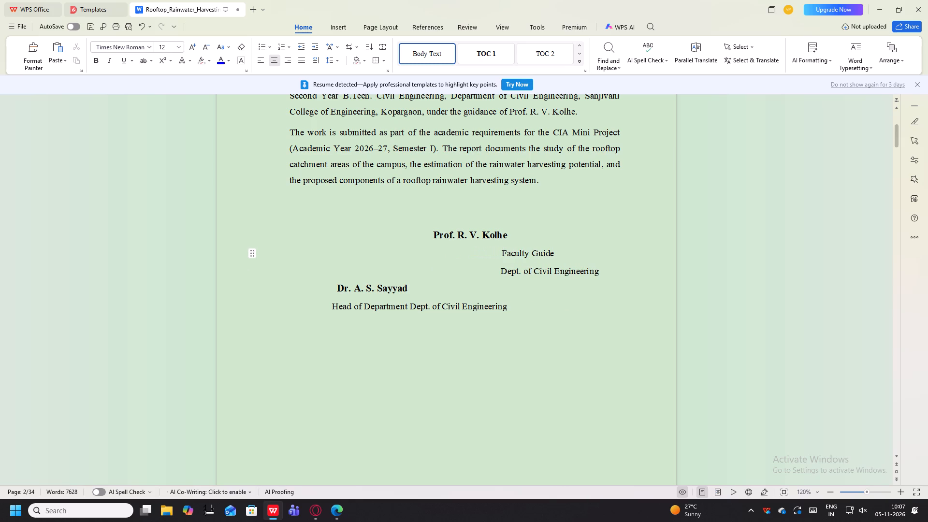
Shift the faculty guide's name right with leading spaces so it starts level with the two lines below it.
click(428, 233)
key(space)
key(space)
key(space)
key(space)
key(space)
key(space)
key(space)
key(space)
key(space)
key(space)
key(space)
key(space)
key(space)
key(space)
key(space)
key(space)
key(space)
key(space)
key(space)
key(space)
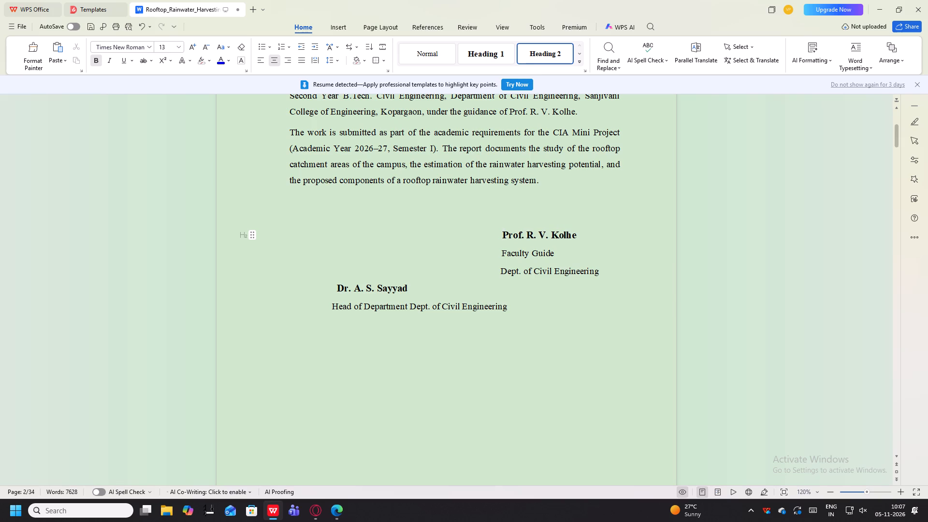
Move the faculty guide's name to the left margin by removing its leading spaces and centring, and undo any excess deletion above it.
key(BackSpace)
key(BackSpace)
key(BackSpace)
key(BackSpace)
key(BackSpace)
key(BackSpace)
key(BackSpace)
key(BackSpace)
key(BackSpace)
key(BackSpace)
key(BackSpace)
key(BackSpace)
key(BackSpace)
key(BackSpace)
key(BackSpace)
key(BackSpace)
key(BackSpace)
key(BackSpace)
key(BackSpace)
key(BackSpace)
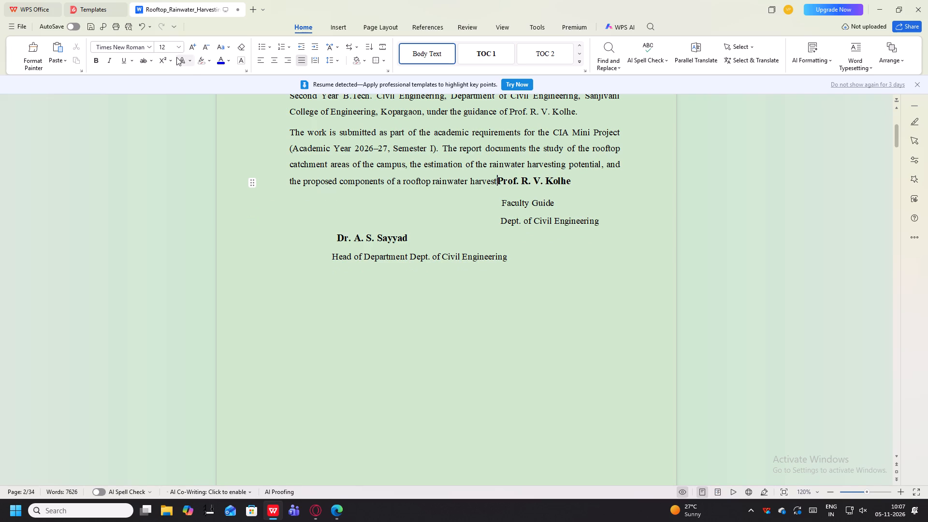
click(144, 29)
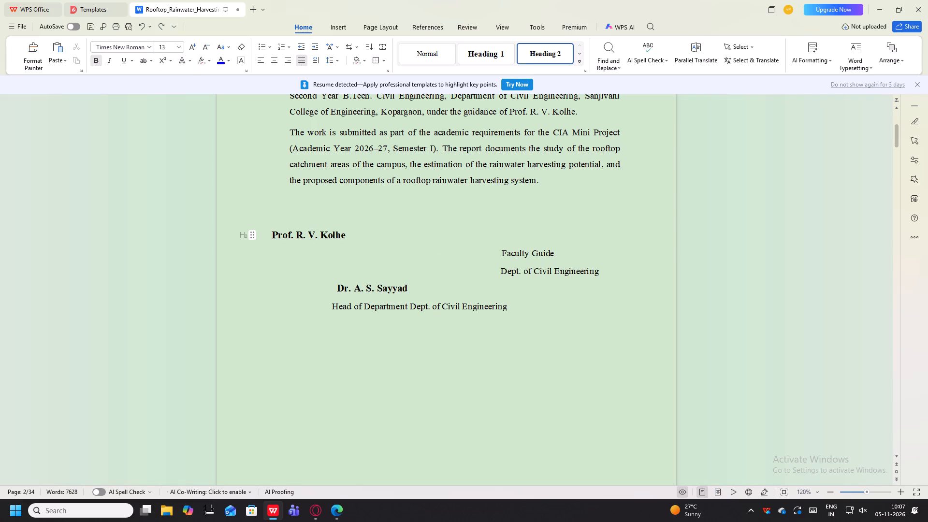
Move the "Faculty Guide" line to the left margin under the guide's name, undoing any deletion that runs into the name.
click(497, 253)
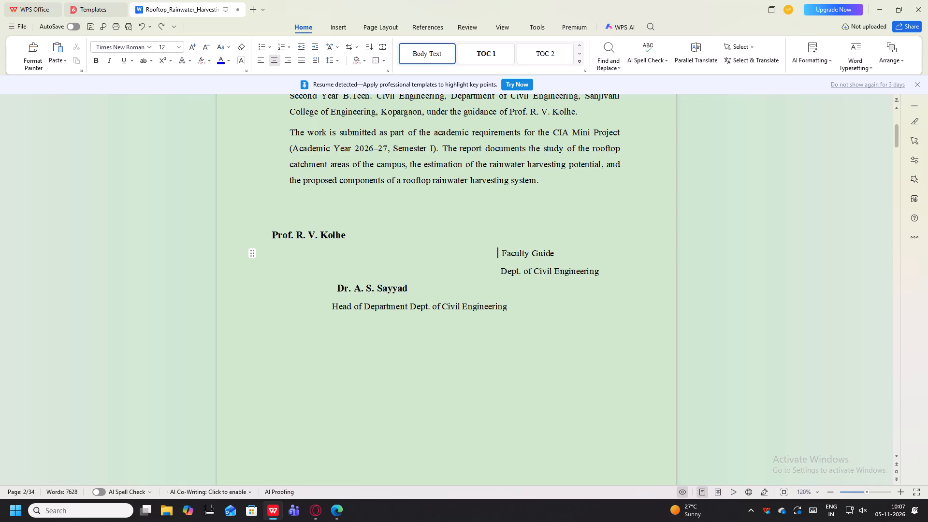
key(BackSpace)
key(BackSpace)
key(BackSpace)
key(BackSpace)
key(BackSpace)
key(BackSpace)
key(BackSpace)
key(BackSpace)
key(BackSpace)
key(BackSpace)
key(BackSpace)
key(BackSpace)
key(BackSpace)
key(BackSpace)
key(BackSpace)
key(BackSpace)
key(BackSpace)
key(BackSpace)
key(BackSpace)
key(BackSpace)
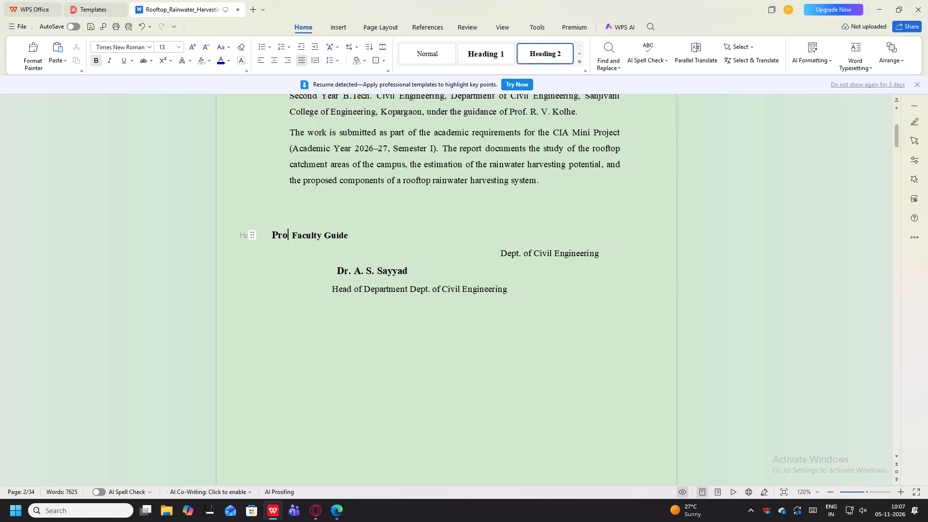
click(142, 29)
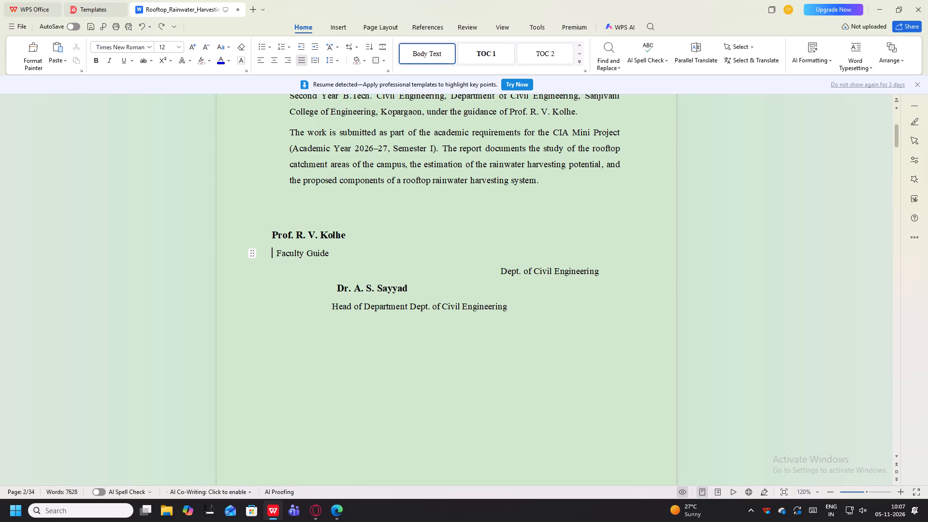
Move the guide's "Dept. of Civil Engineering" line to the left margin, undo any excess deletion, and trim a leftover leading space.
click(495, 273)
key(BackSpace)
key(BackSpace)
key(BackSpace)
key(BackSpace)
key(BackSpace)
key(BackSpace)
key(BackSpace)
key(BackSpace)
key(BackSpace)
key(BackSpace)
key(BackSpace)
key(BackSpace)
key(BackSpace)
key(BackSpace)
key(BackSpace)
key(BackSpace)
key(BackSpace)
key(BackSpace)
key(BackSpace)
key(BackSpace)
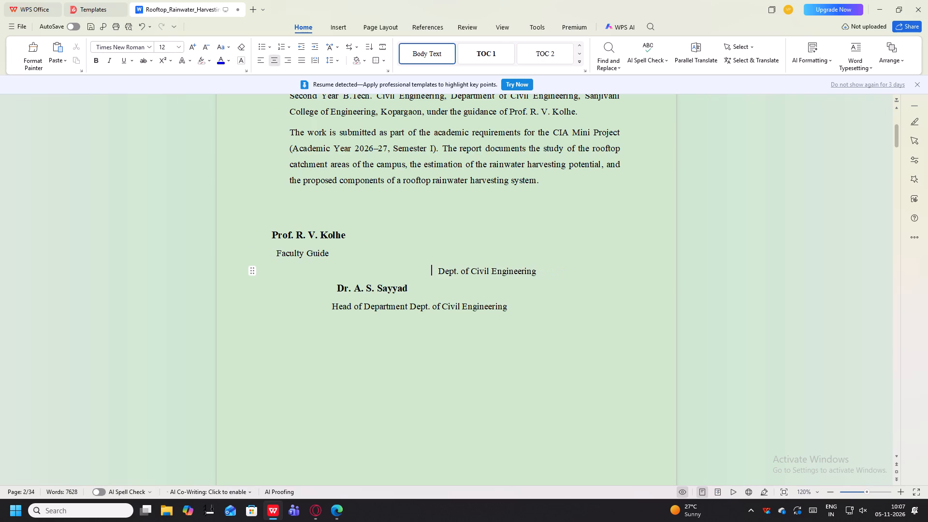
click(142, 26)
click(275, 268)
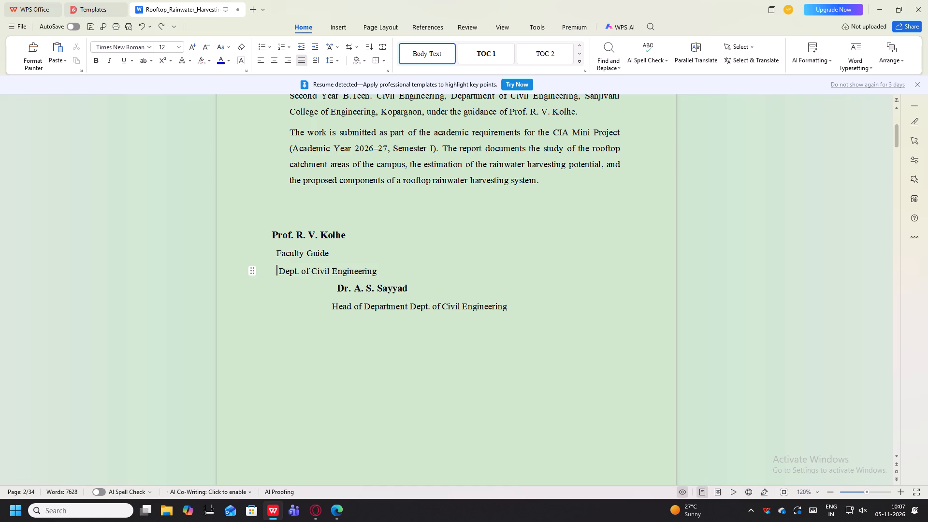
key(BackSpace)
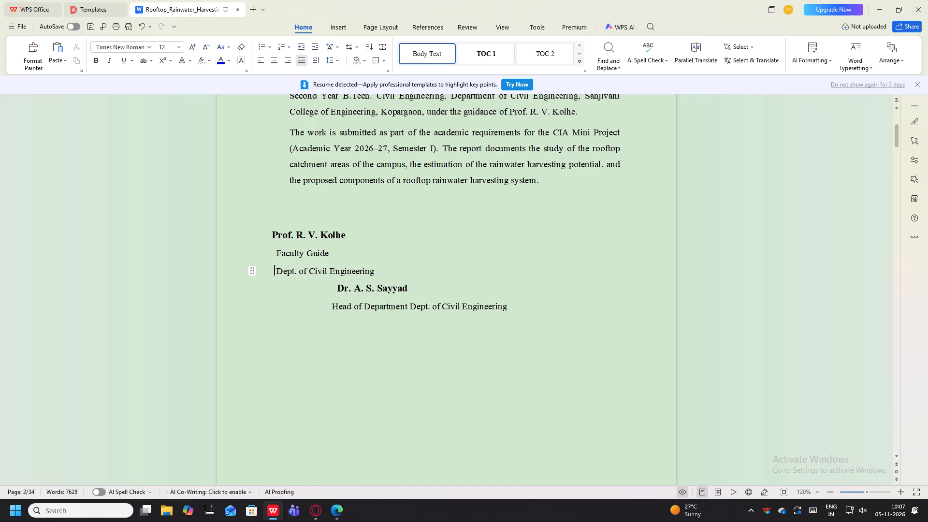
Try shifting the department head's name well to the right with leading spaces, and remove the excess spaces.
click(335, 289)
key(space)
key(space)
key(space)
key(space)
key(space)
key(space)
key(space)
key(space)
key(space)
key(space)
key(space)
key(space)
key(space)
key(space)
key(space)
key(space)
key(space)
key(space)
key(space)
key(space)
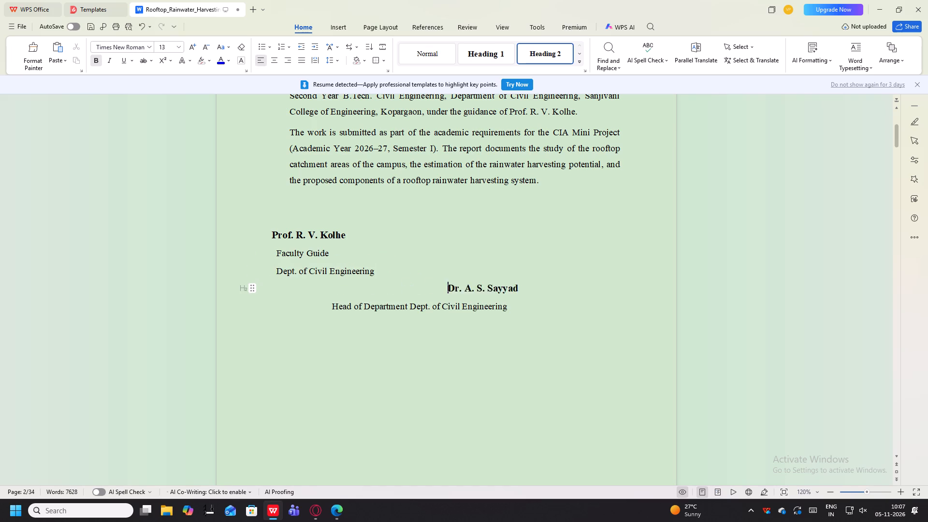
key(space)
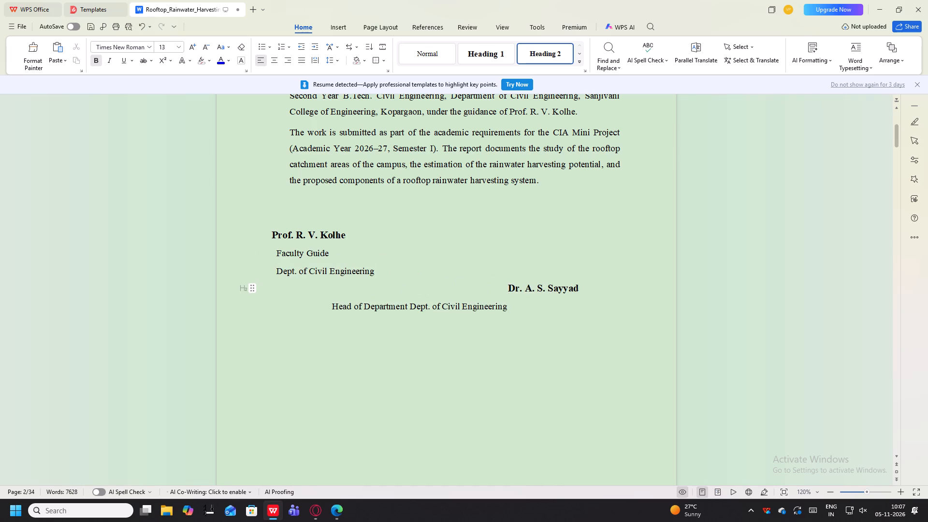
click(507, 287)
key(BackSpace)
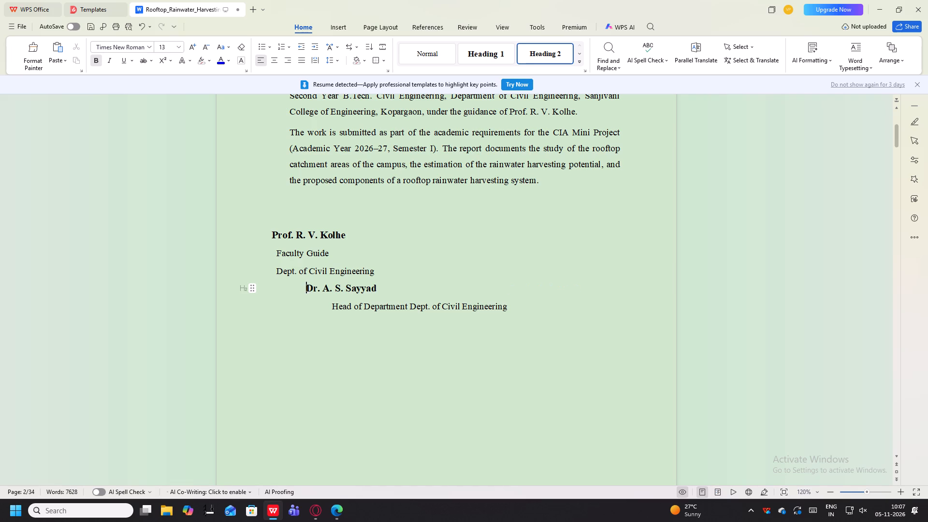
Shift the department head's name into the right half of the Certificate page with leading spaces.
key(space)
key(space)
key(space)
key(space)
key(space)
key(space)
key(space)
key(space)
key(space)
key(space)
key(space)
key(space)
key(space)
key(space)
key(space)
key(space)
key(space)
key(space)
key(space)
key(space)
key(space)
key(space)
key(space)
key(space)
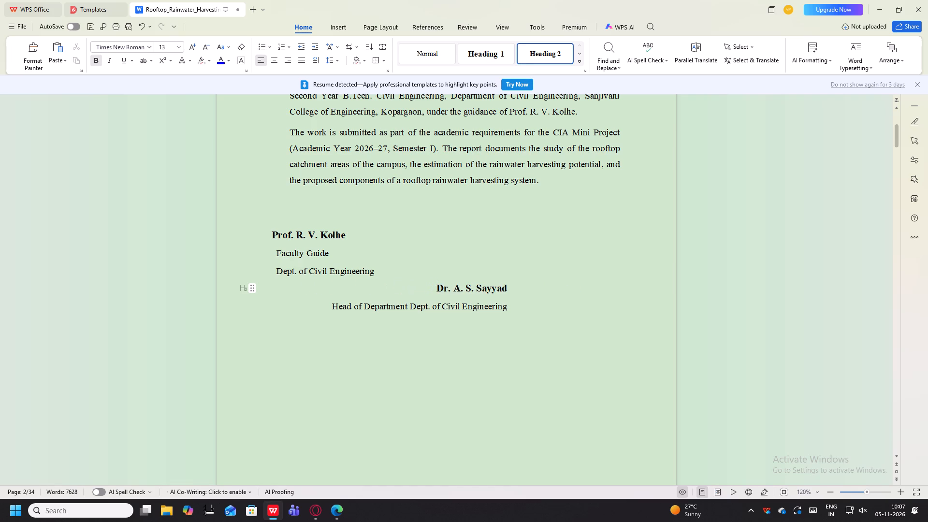
Shift the "Head of Department Dept. of Civil Engineering" line right with leading spaces, undoing the excess until it starts slightly left of the name above.
click(329, 307)
key(space)
key(space)
key(space)
key(space)
key(space)
key(space)
key(space)
key(space)
key(space)
key(space)
key(space)
key(space)
key(space)
key(space)
key(space)
key(space)
key(space)
key(space)
key(space)
key(space)
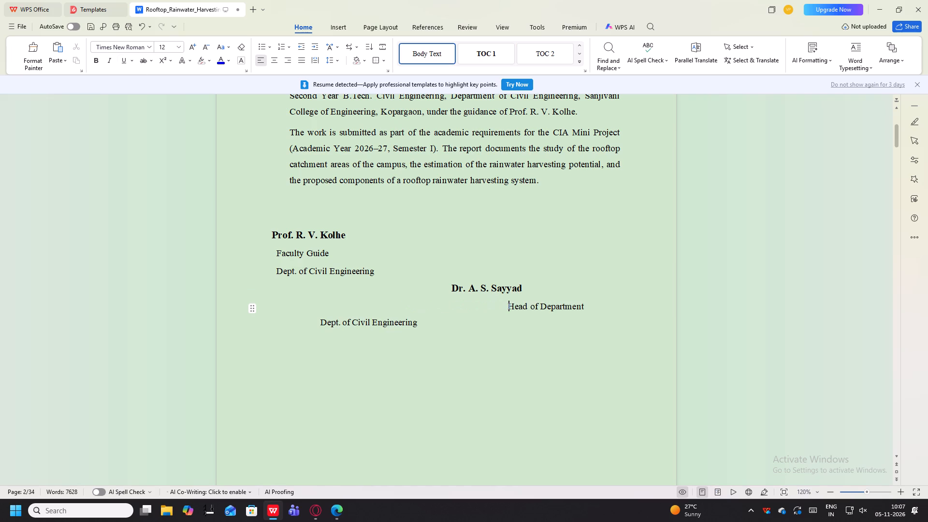
click(143, 26)
click(143, 26)
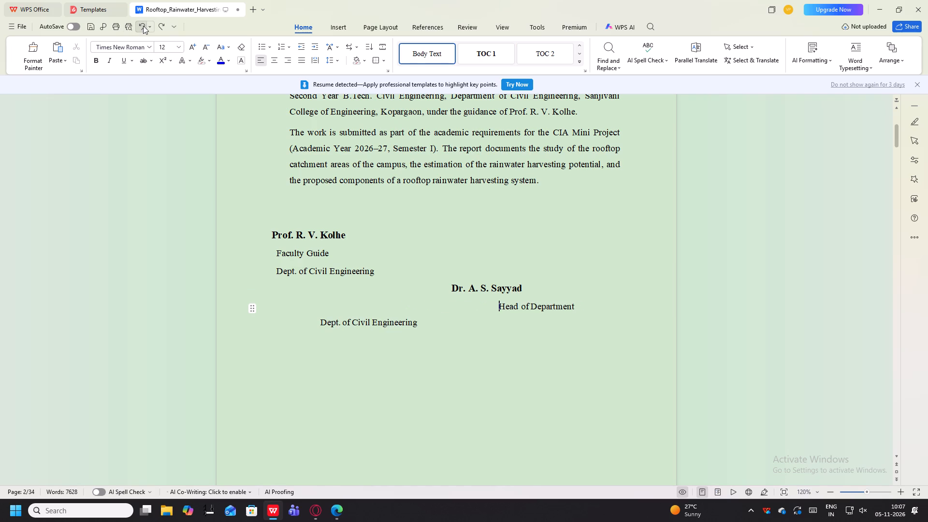
triple_click(143, 26)
triple_click(143, 26)
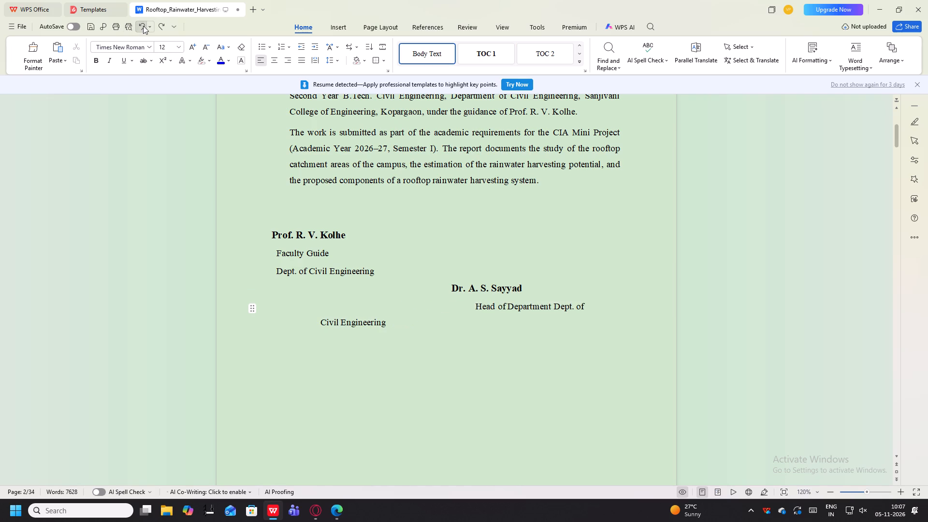
triple_click(143, 26)
double_click(143, 26)
triple_click(143, 25)
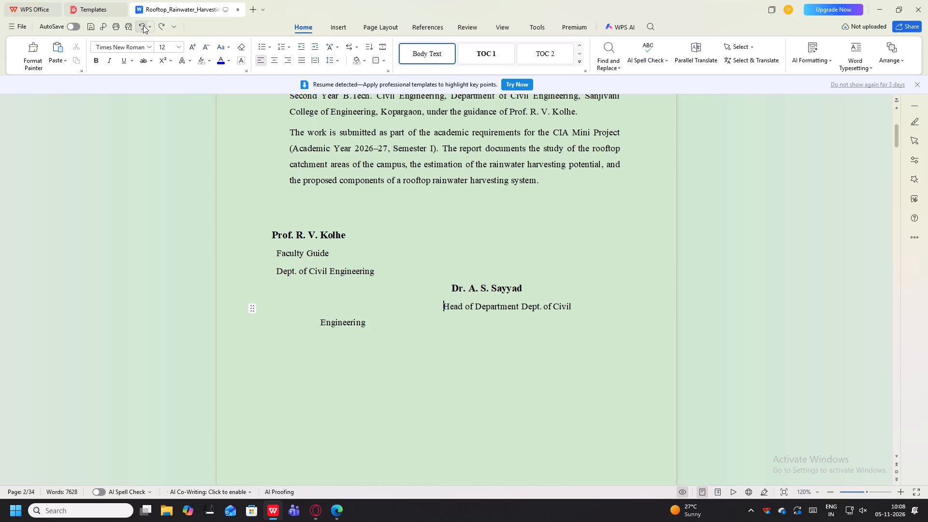
click(143, 25)
click(143, 25)
click(143, 25)
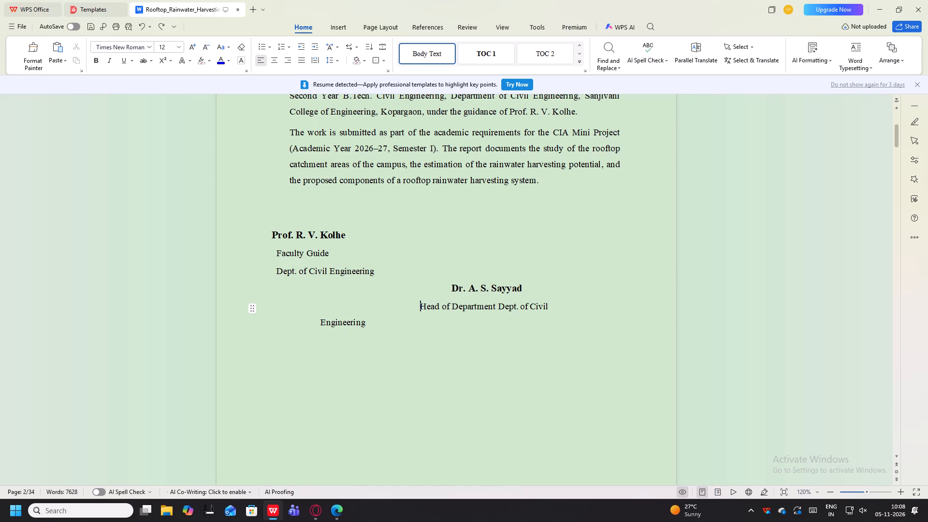
Pull the wrapped "Engineering" up onto the Head of Department line by deleting the characters before it, back to "Civ".
click(317, 324)
key(BackSpace)
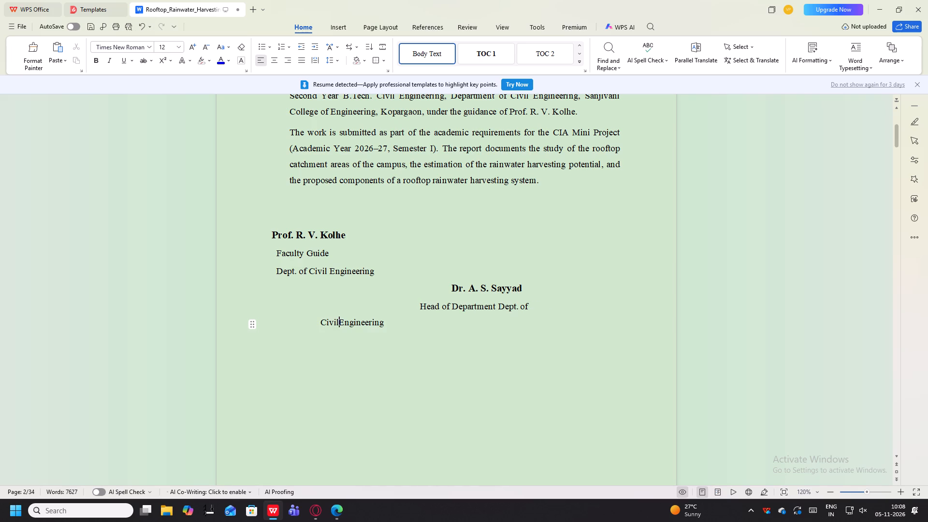
key(BackSpace)
key(BackSpace)
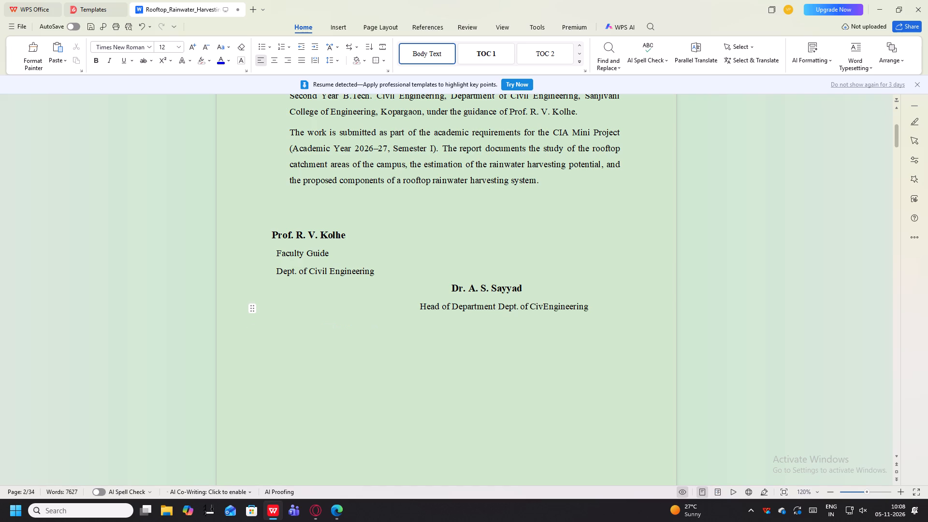
Copy the department head's name and designation lines and paste them directly after the faculty guide's name.
drag(441, 287, 605, 366)
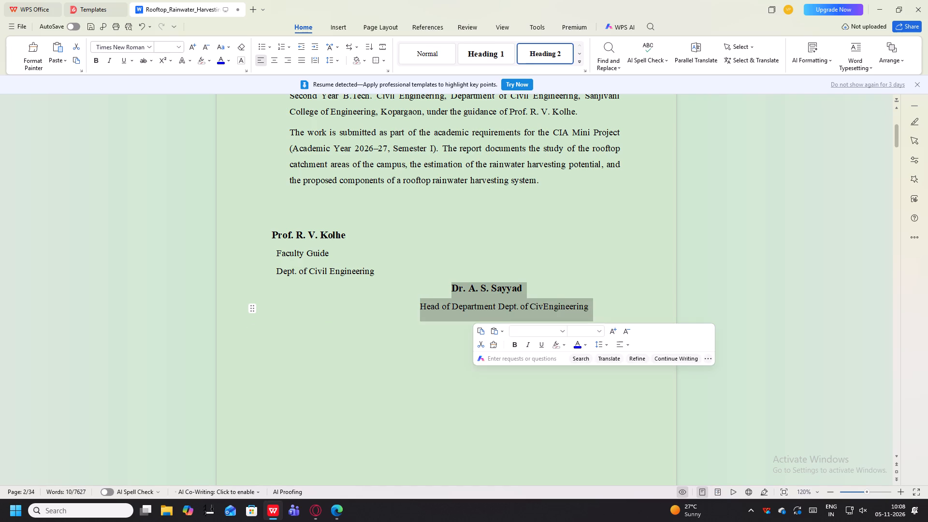
key(ctrl+c)
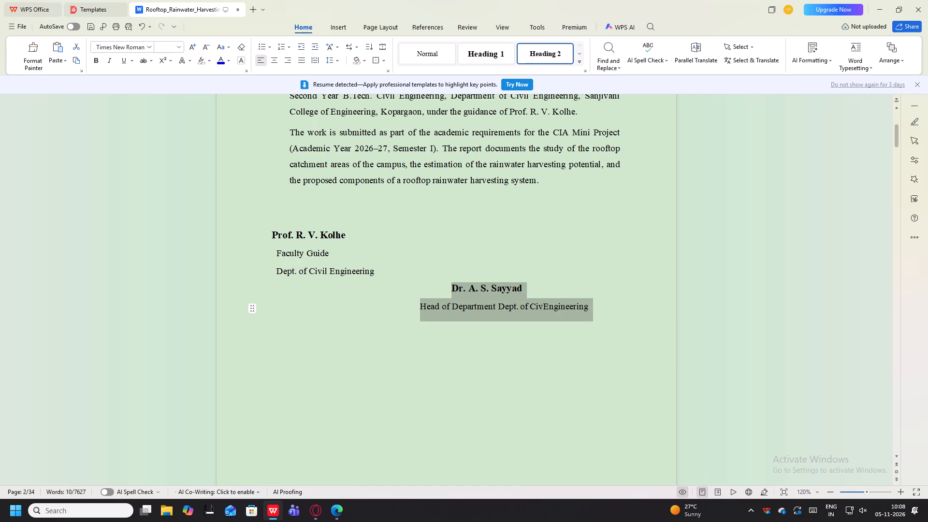
click(410, 235)
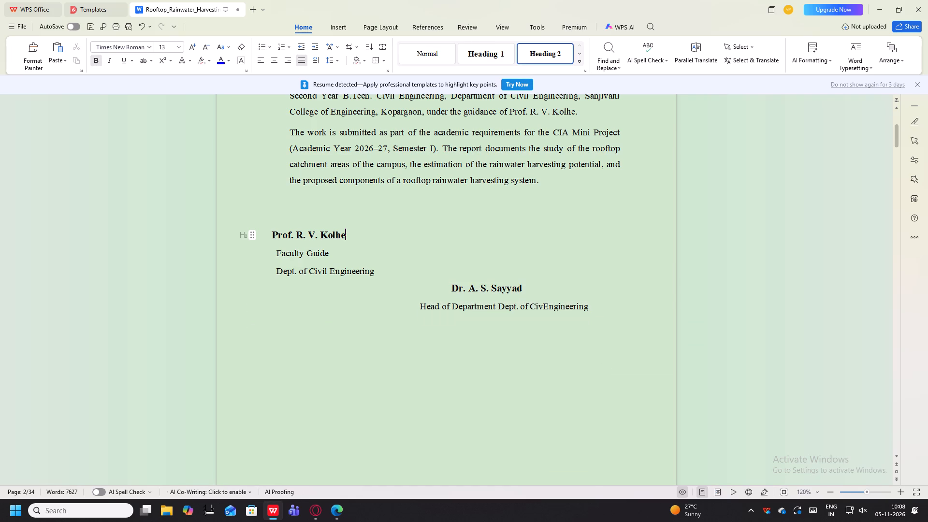
key(ctrl+v)
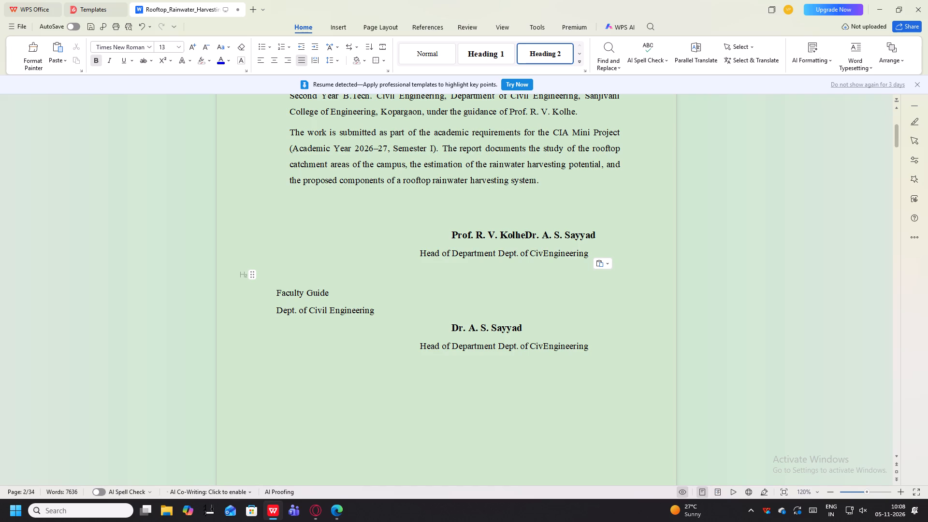
Set 1.5 line spacing on everything from the Table of Contents heading through the last List of Figures entry.
scroll(434, 307, down, 19)
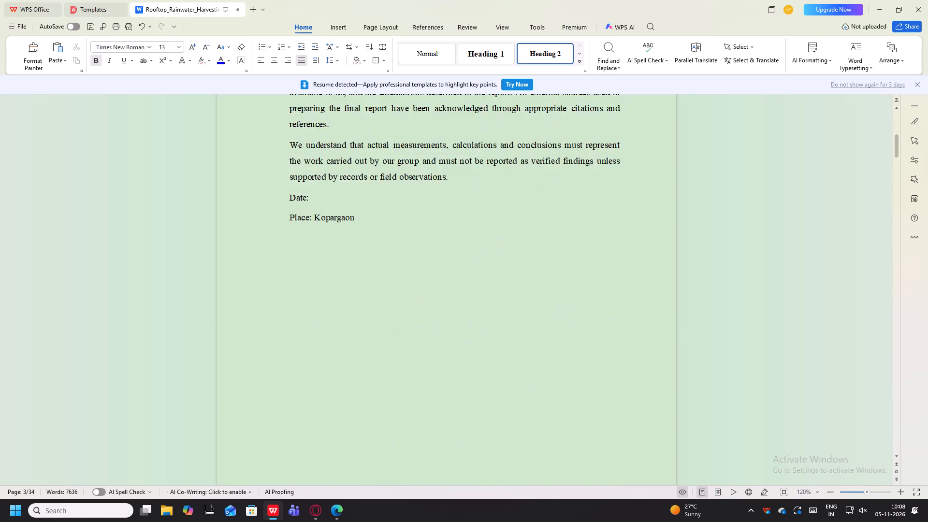
scroll(447, 284, down, 15)
scroll(446, 282, down, 12)
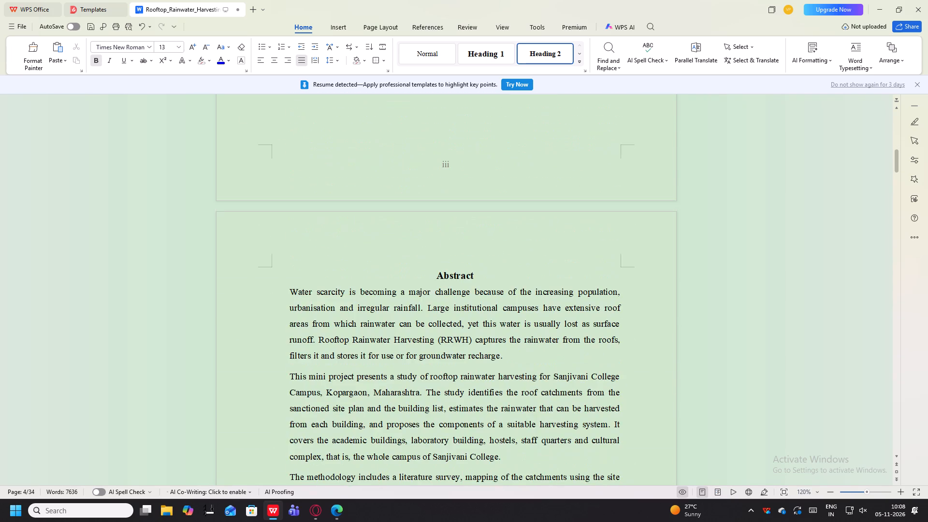
scroll(443, 276, down, 17)
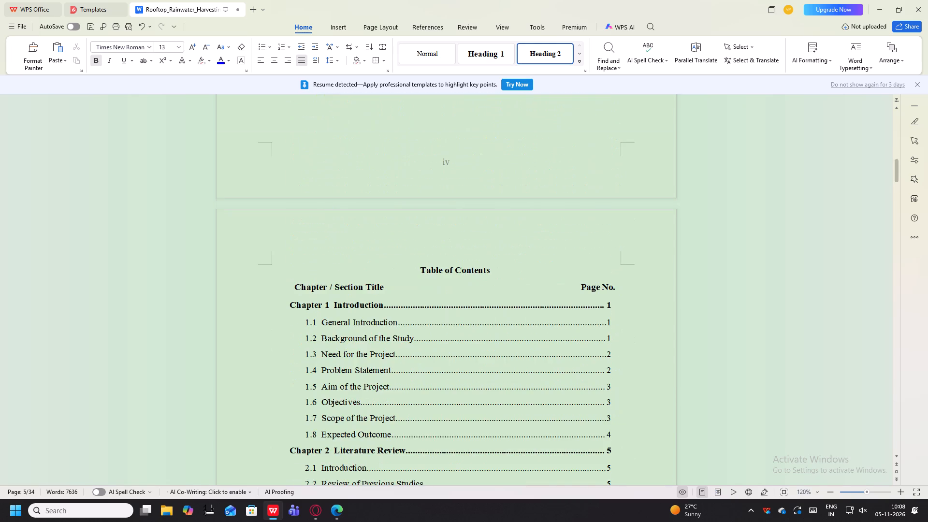
scroll(441, 275, down, 5)
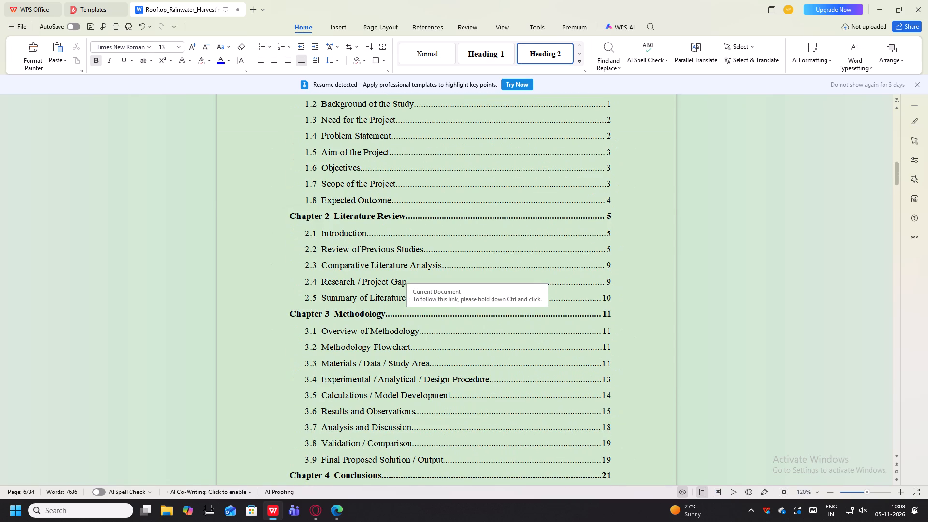
scroll(386, 262, down, 9)
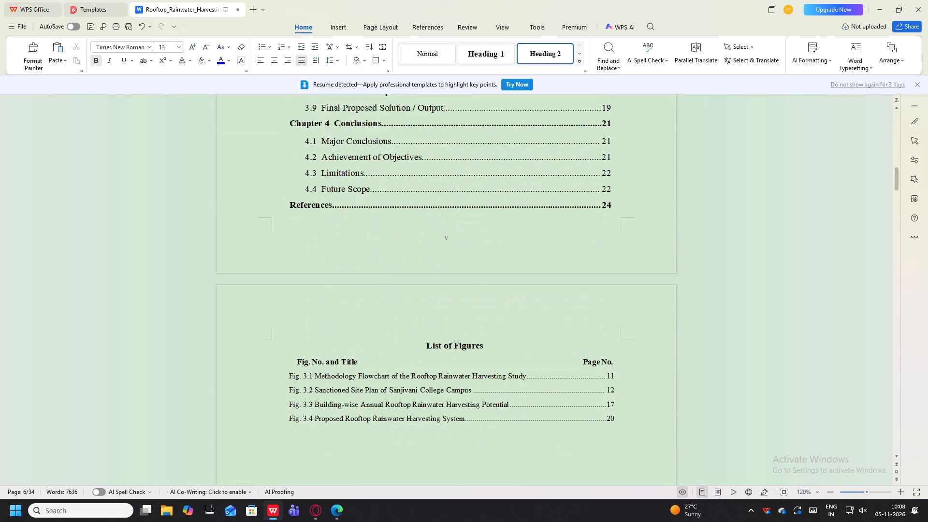
scroll(381, 275, down, 6)
scroll(381, 275, up, 9)
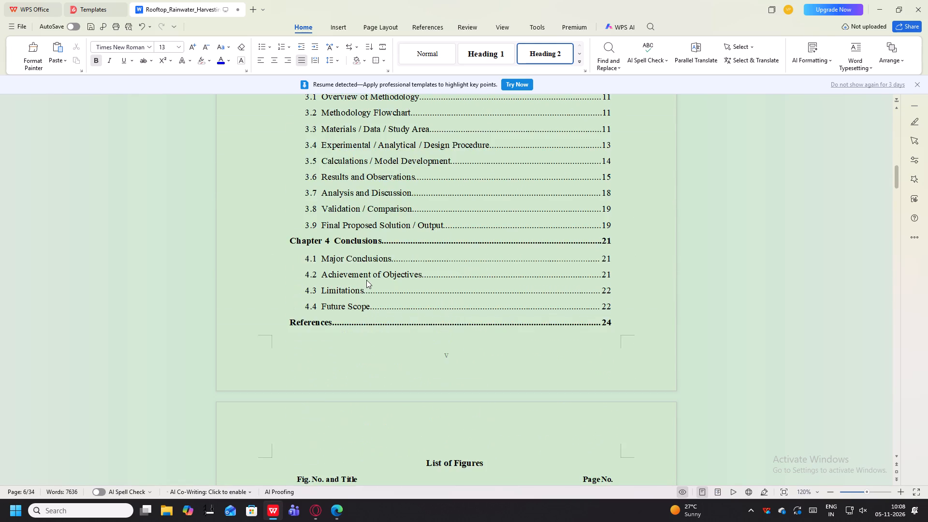
scroll(366, 280, up, 11)
drag(280, 237, 281, 240)
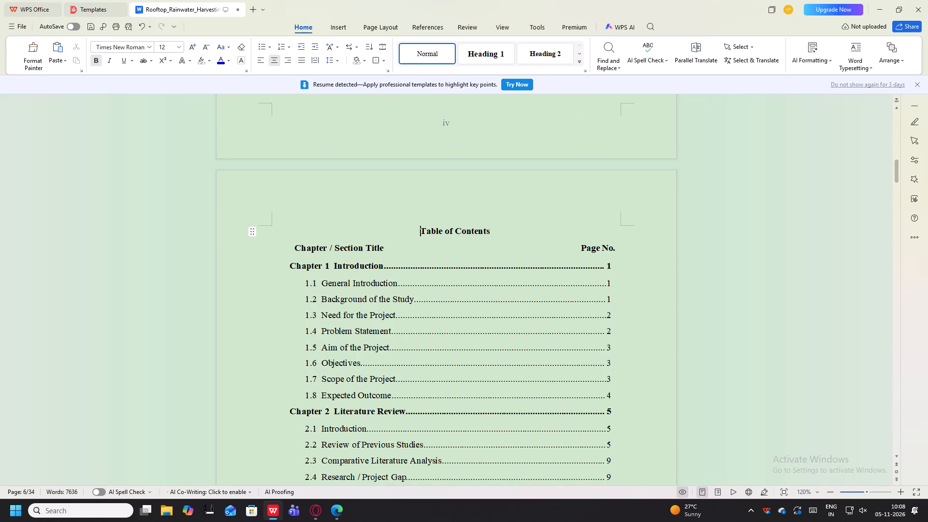
drag(281, 240, 570, 350)
scroll(535, 345, down, 8)
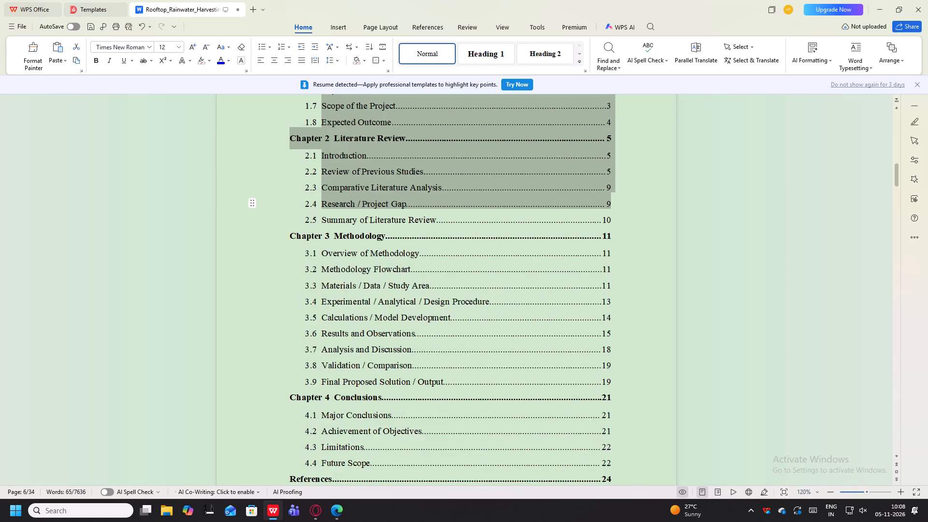
drag(570, 350, 639, 388)
scroll(570, 350, down, 5)
scroll(641, 382, down, 4)
click(634, 330)
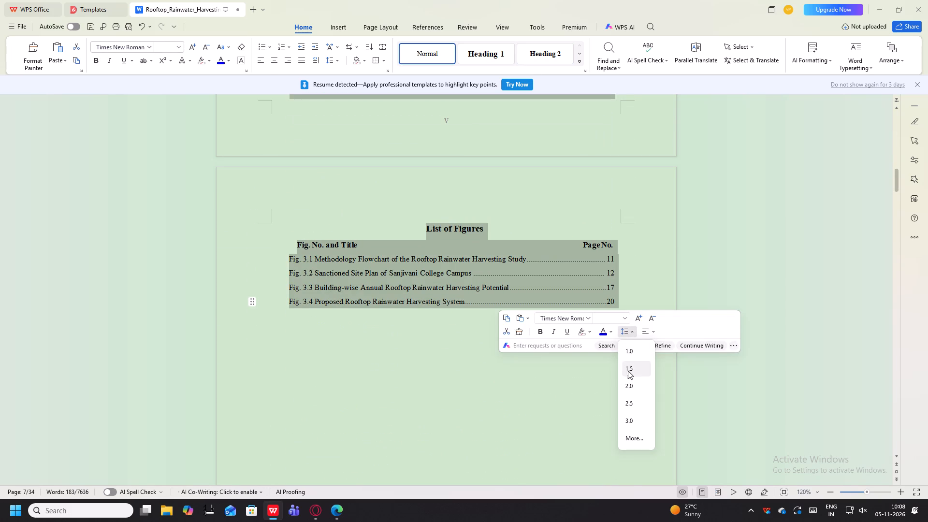
click(627, 368)
click(464, 422)
Apply 1.5 line spacing to the List of Figures heading, header row and entries.
scroll(539, 333, down, 4)
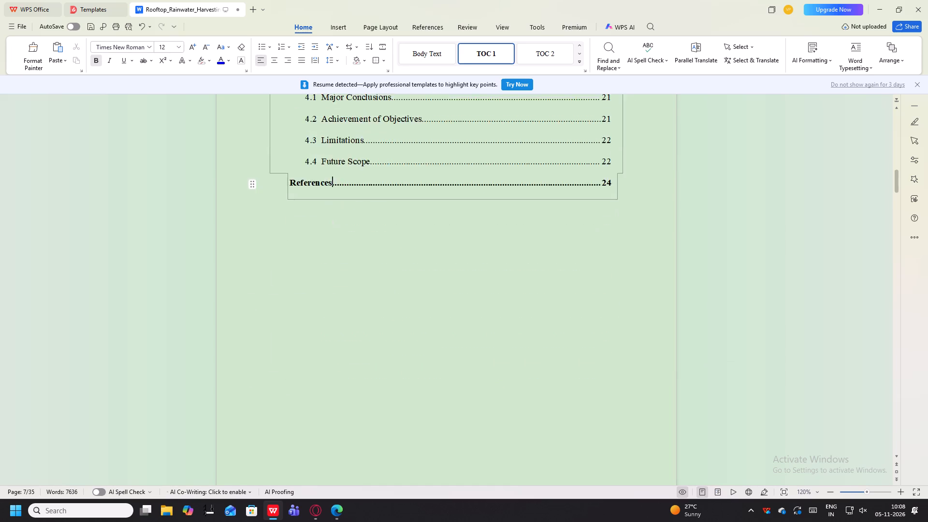
scroll(539, 331, down, 17)
scroll(513, 299, up, 5)
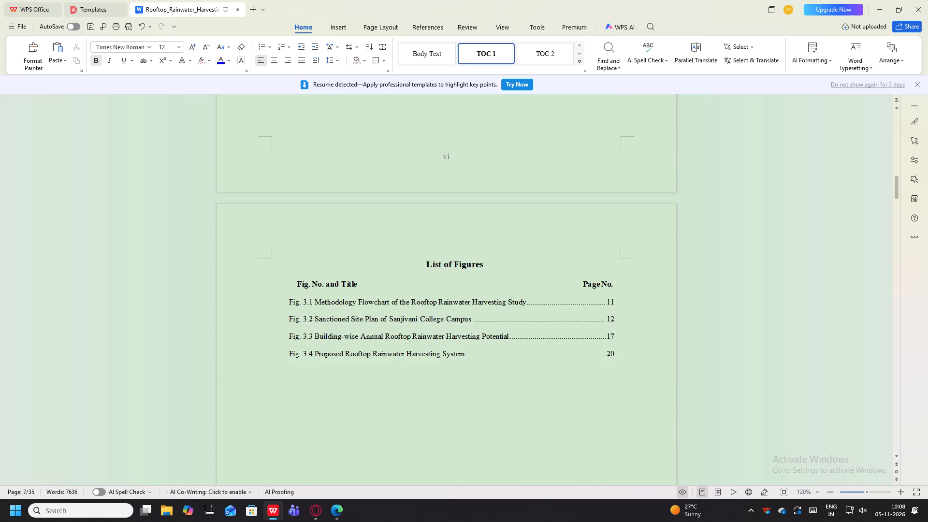
drag(299, 249, 578, 423)
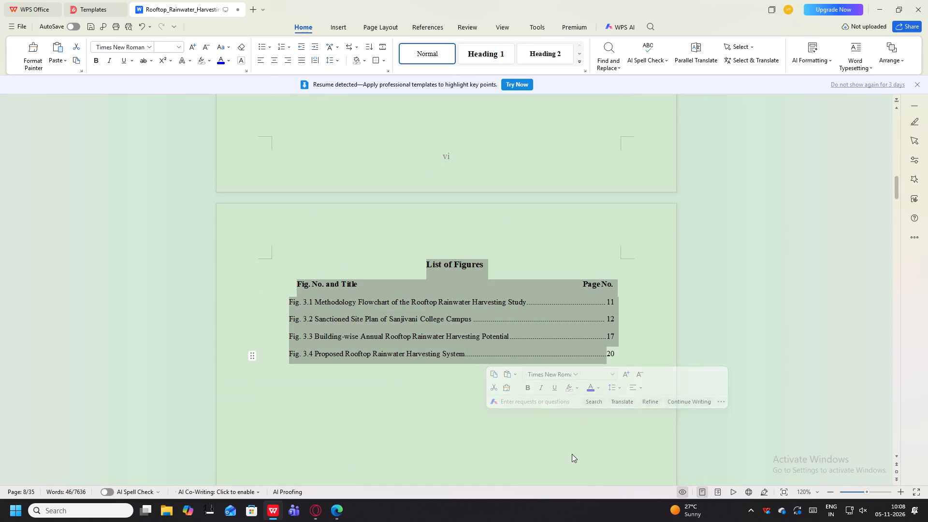
click(619, 389)
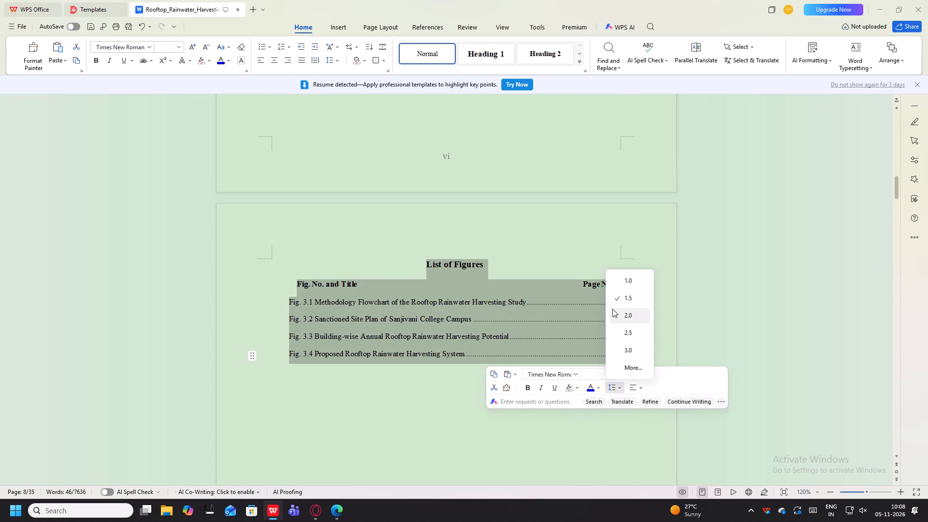
click(617, 302)
click(496, 424)
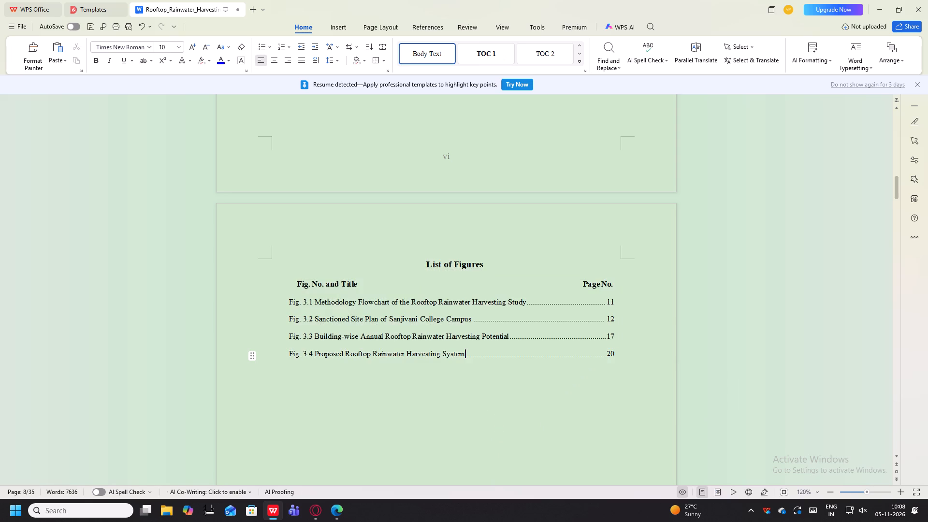
Set 1.5 line spacing on the List of Tables heading, header row and entries.
scroll(507, 392, down, 19)
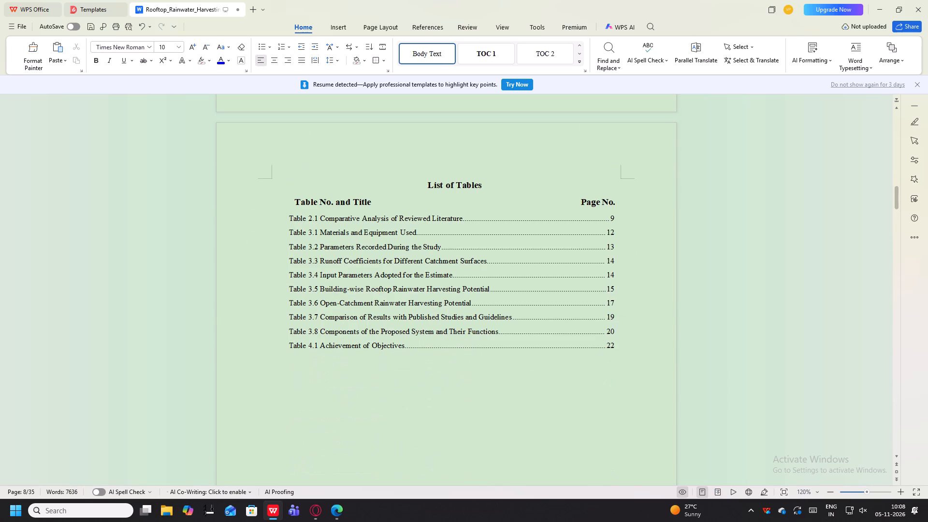
drag(287, 186, 594, 420)
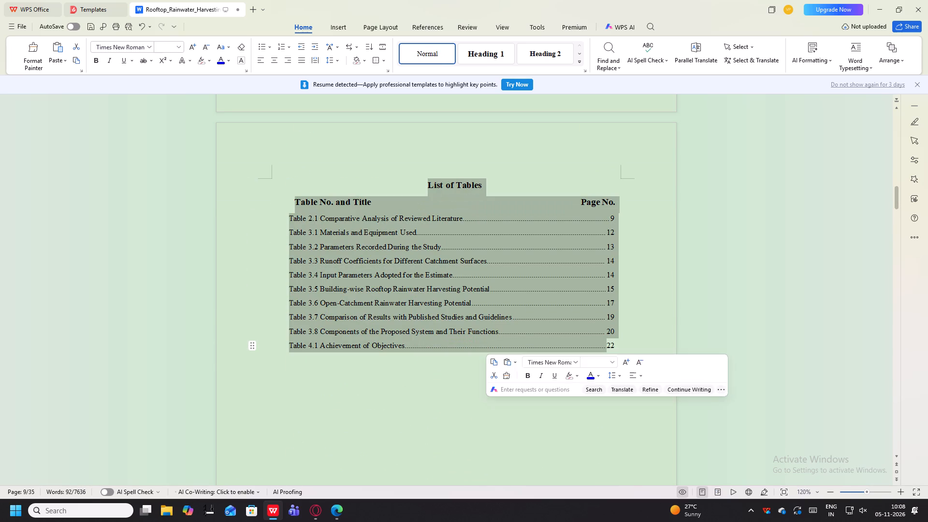
click(618, 377)
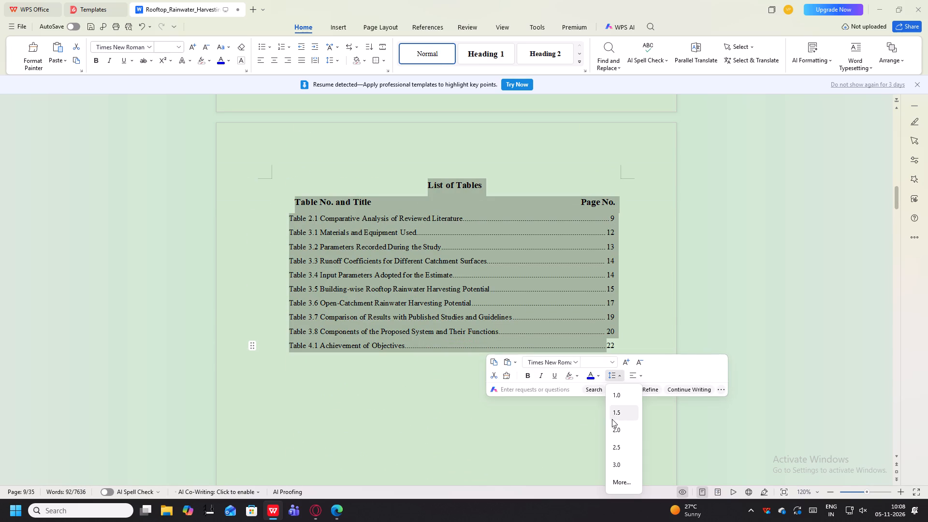
click(615, 410)
click(474, 433)
Review the front-matter pages from the List of Abbreviations back to the end of the Table of Contents.
scroll(478, 398, down, 7)
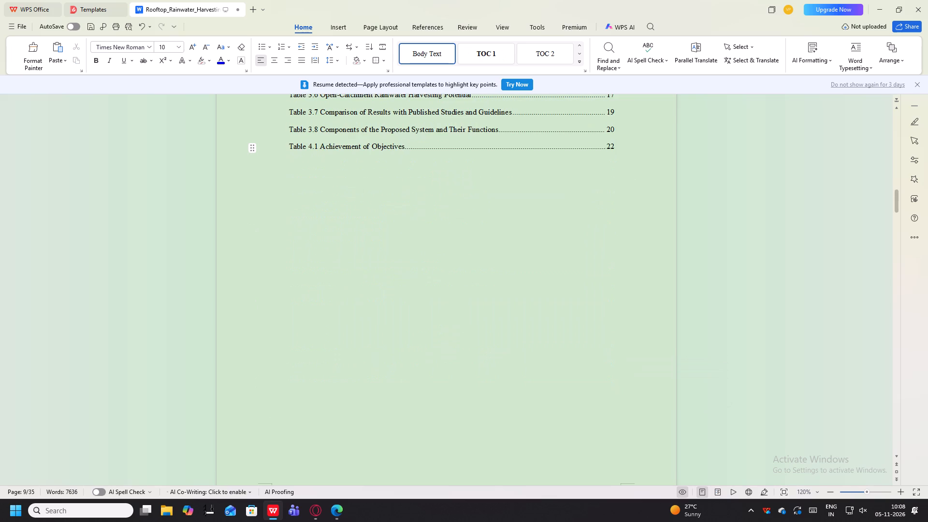
scroll(488, 378, down, 9)
scroll(315, 255, down, 3)
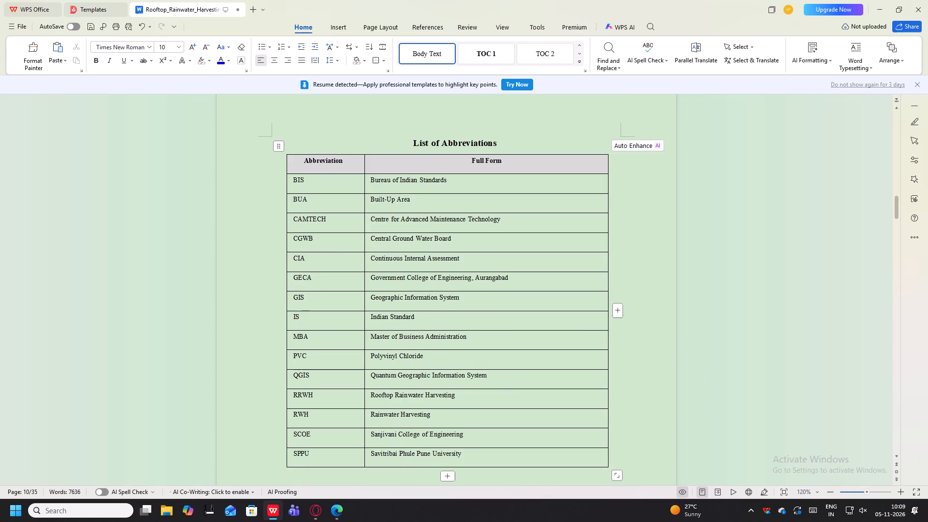
scroll(333, 267, up, 8)
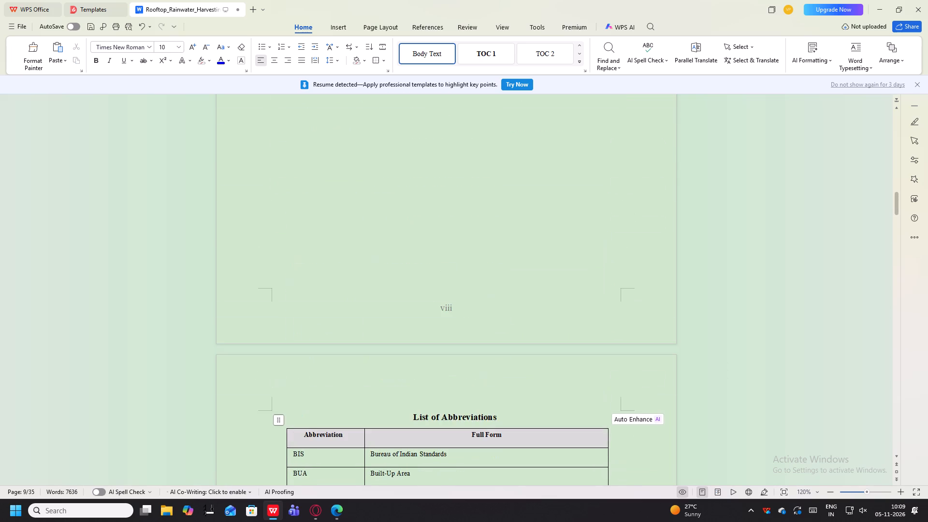
scroll(311, 267, up, 16)
scroll(348, 272, up, 11)
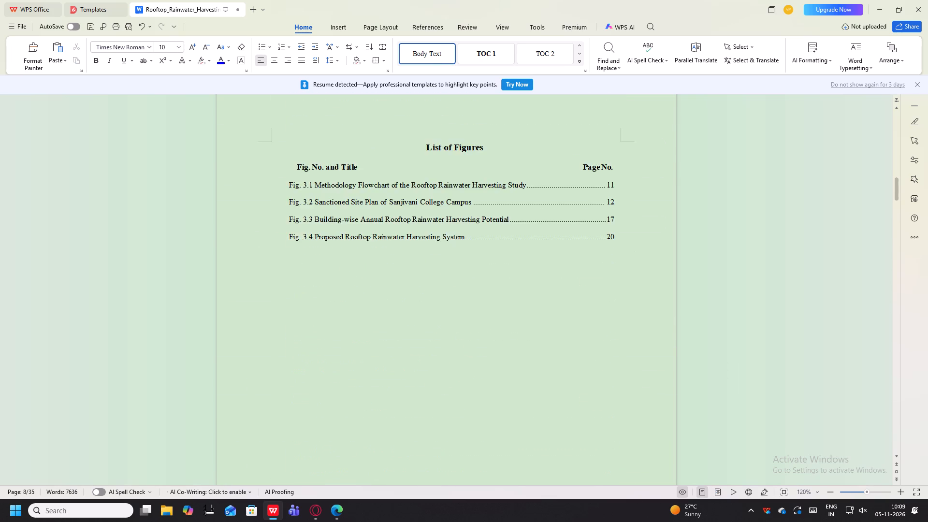
scroll(358, 269, up, 6)
scroll(358, 269, down, 4)
scroll(331, 267, up, 6)
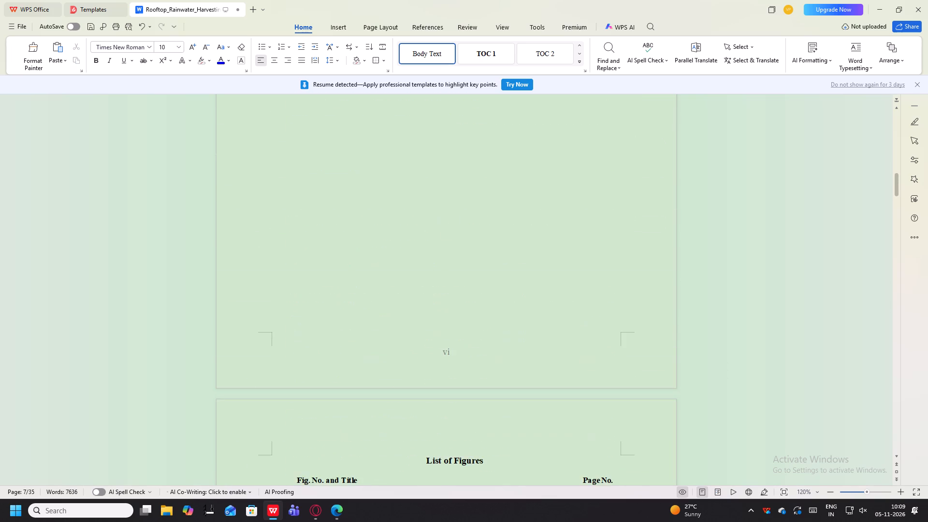
scroll(332, 271, up, 12)
scroll(335, 277, down, 4)
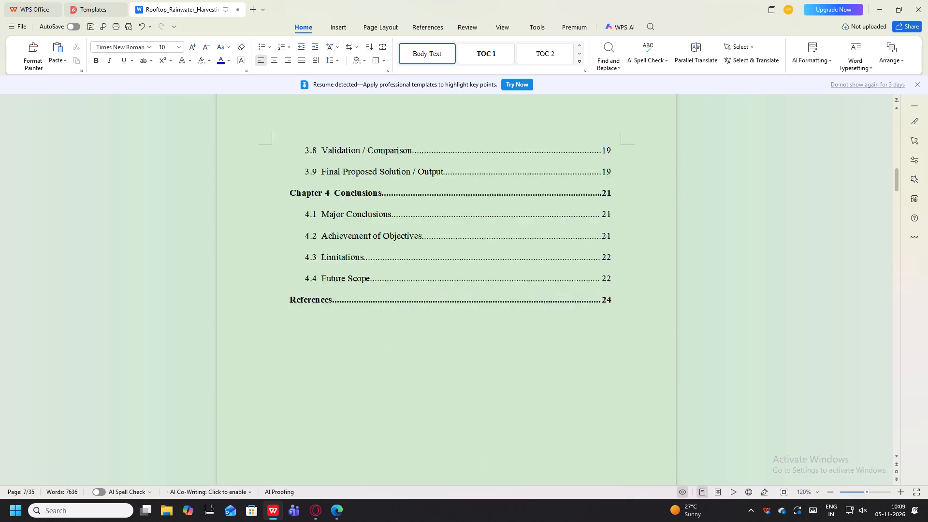
Set the List of Figures heading, header row and entries to font size 12.
scroll(335, 277, down, 13)
drag(294, 261, 596, 421)
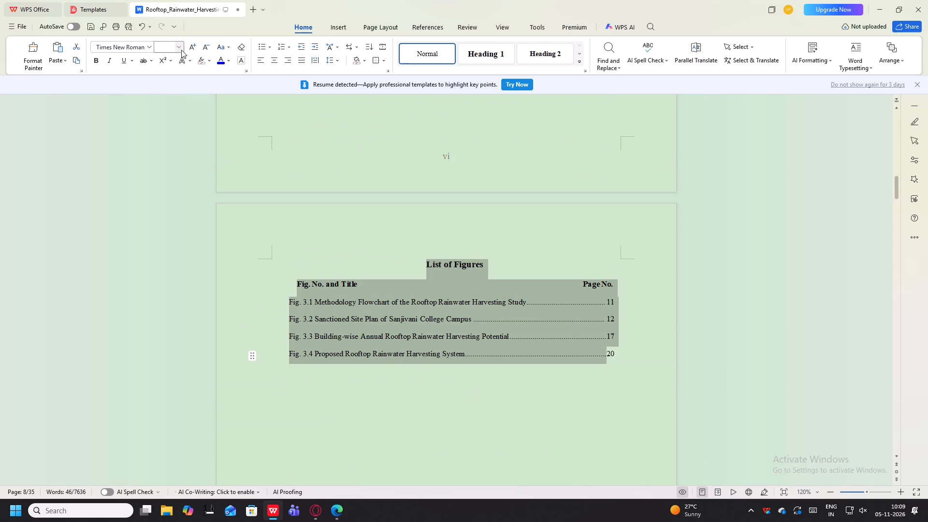
click(178, 47)
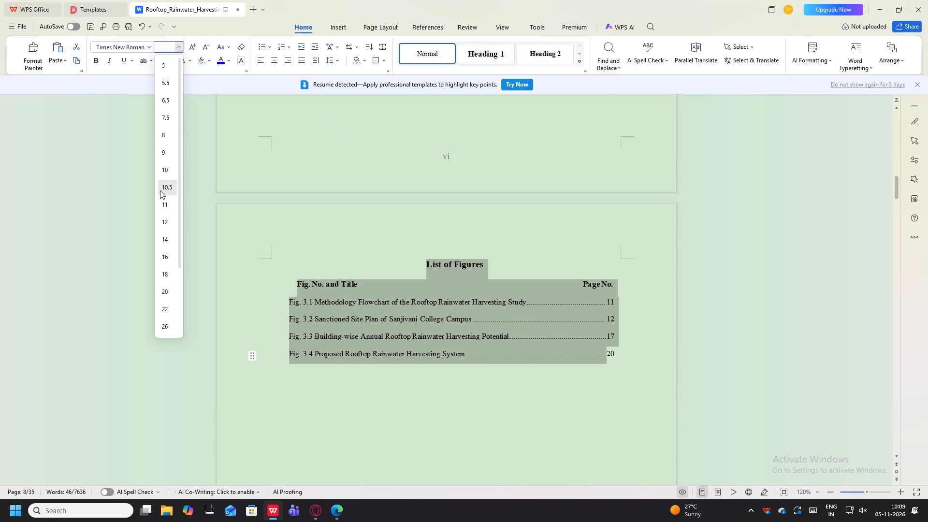
click(162, 222)
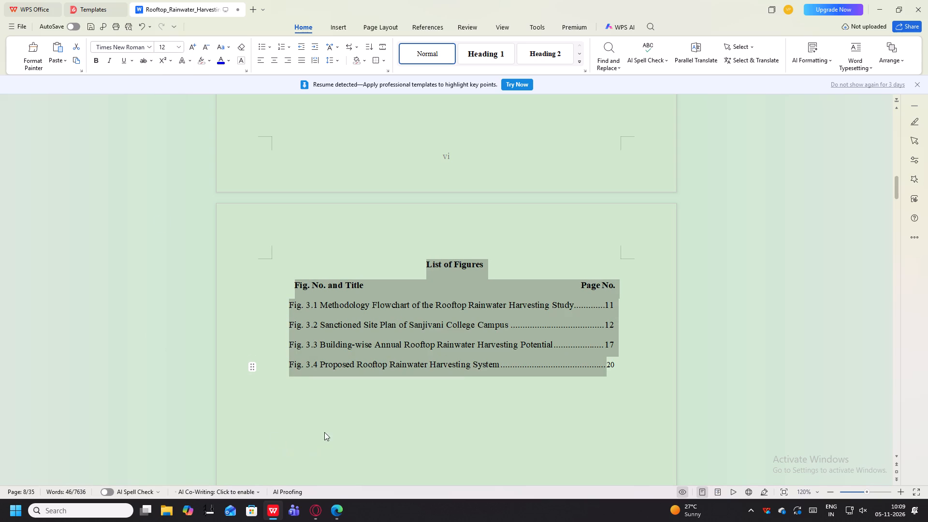
click(328, 424)
Set the List of Tables heading, header row and entries to font size 12.
scroll(394, 333, down, 20)
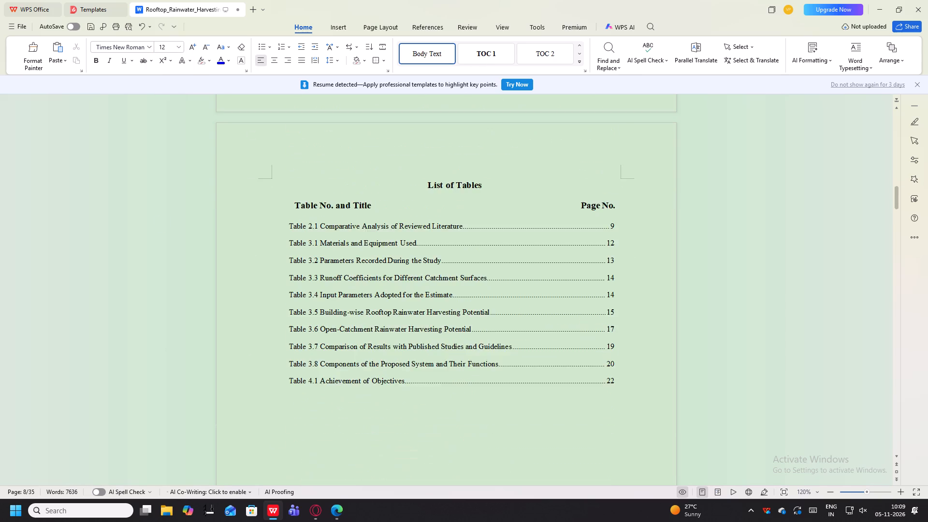
drag(292, 143, 549, 419)
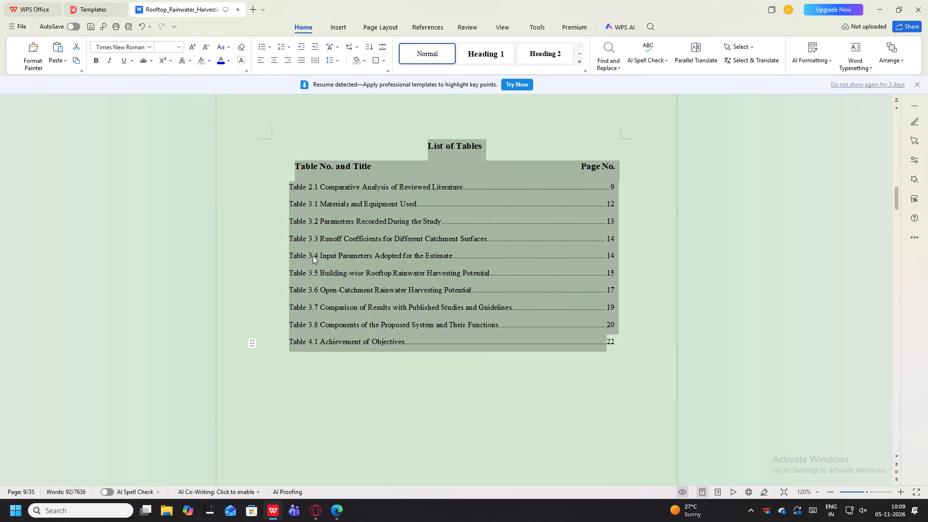
click(181, 45)
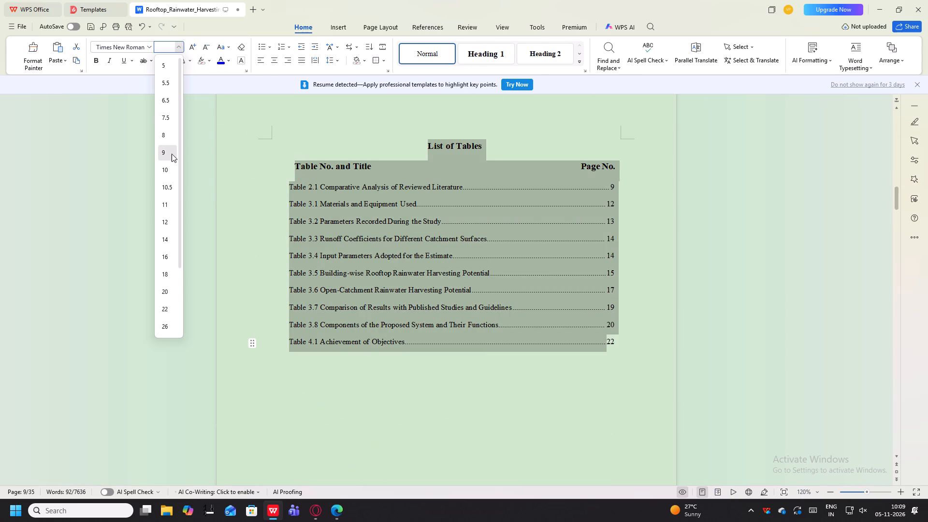
click(168, 220)
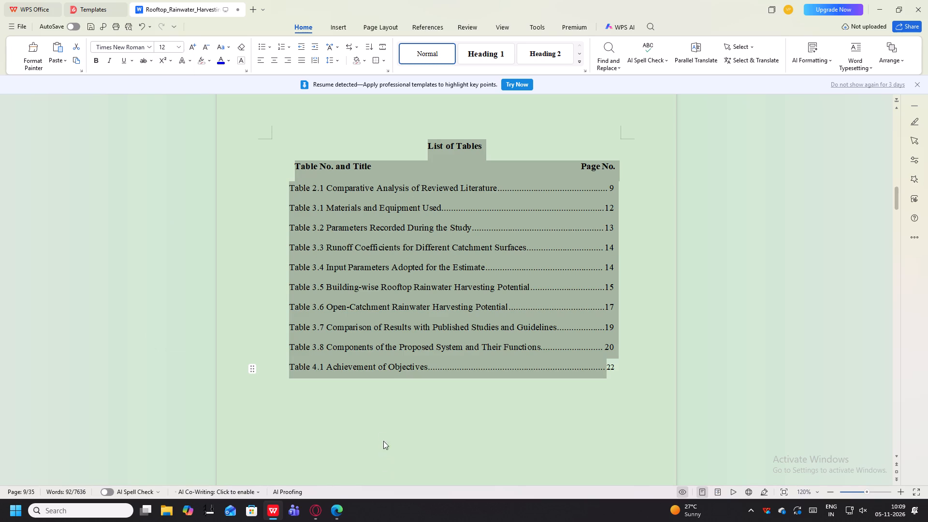
click(384, 434)
Set the page number of the Table 4.1 entry in the List of Tables to font size 12.
scroll(394, 370, down, 16)
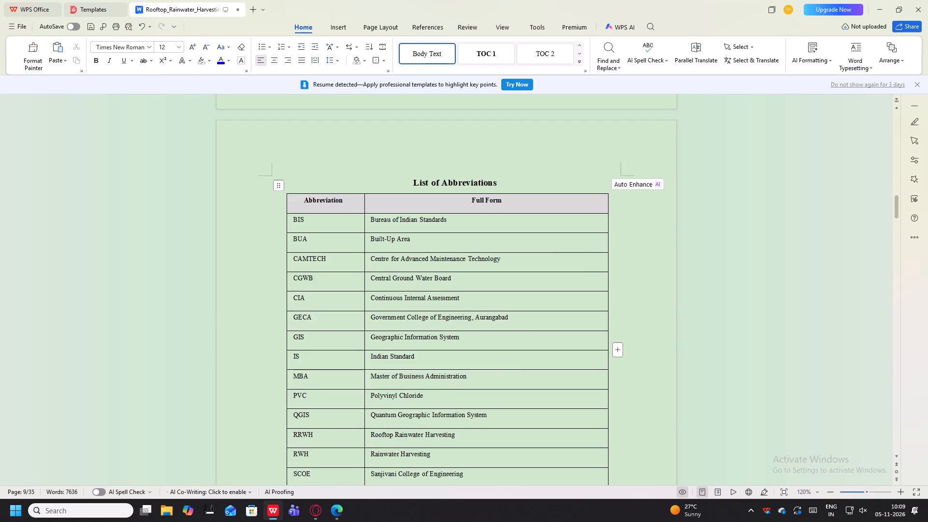
scroll(336, 290, up, 15)
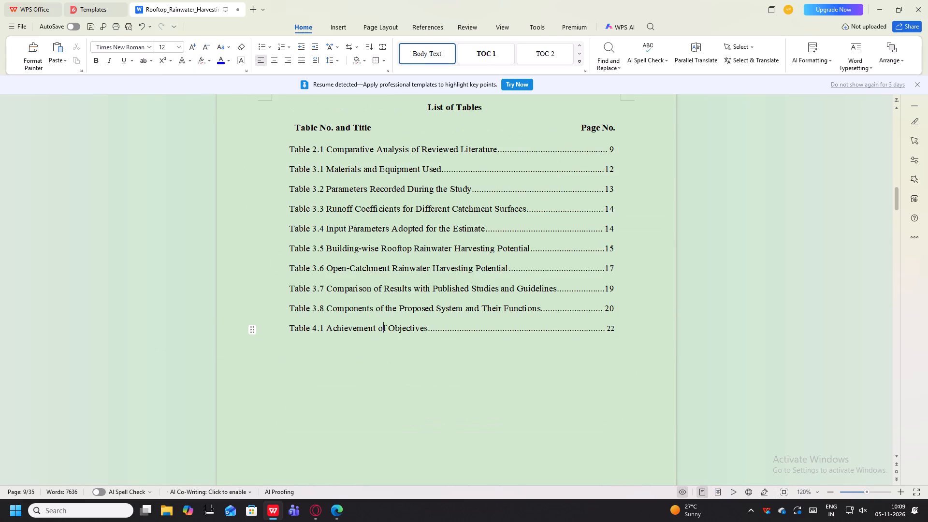
drag(604, 328, 630, 333)
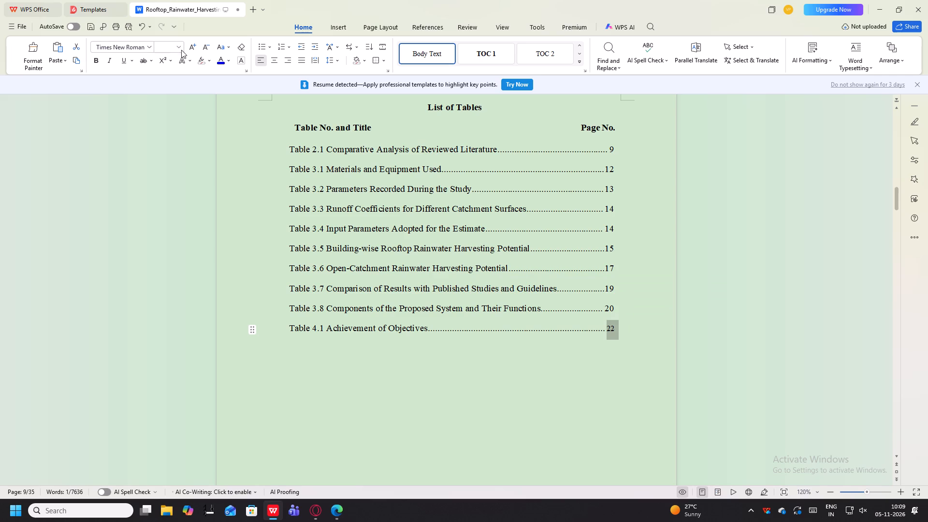
click(180, 45)
click(163, 223)
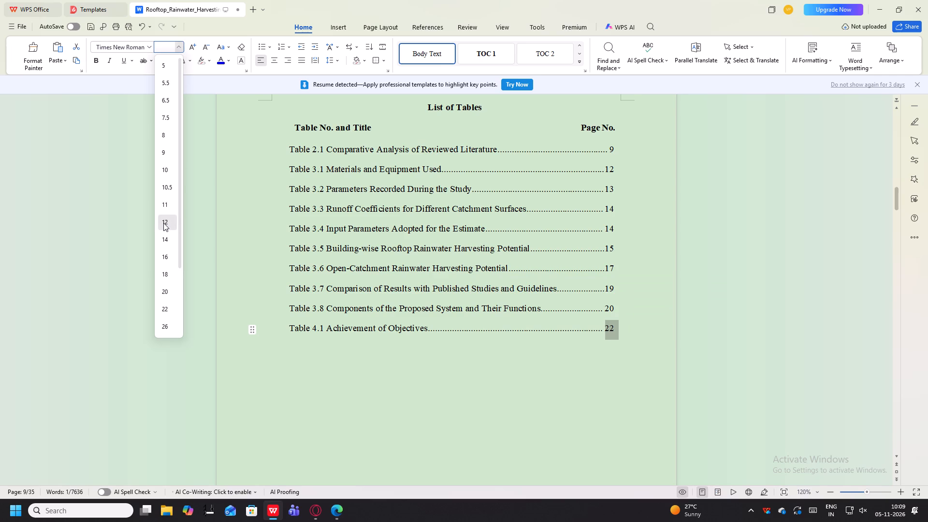
click(409, 389)
Set the page number of the Fig. 3.4 entry in the List of Figures to font size 12.
scroll(403, 383, up, 5)
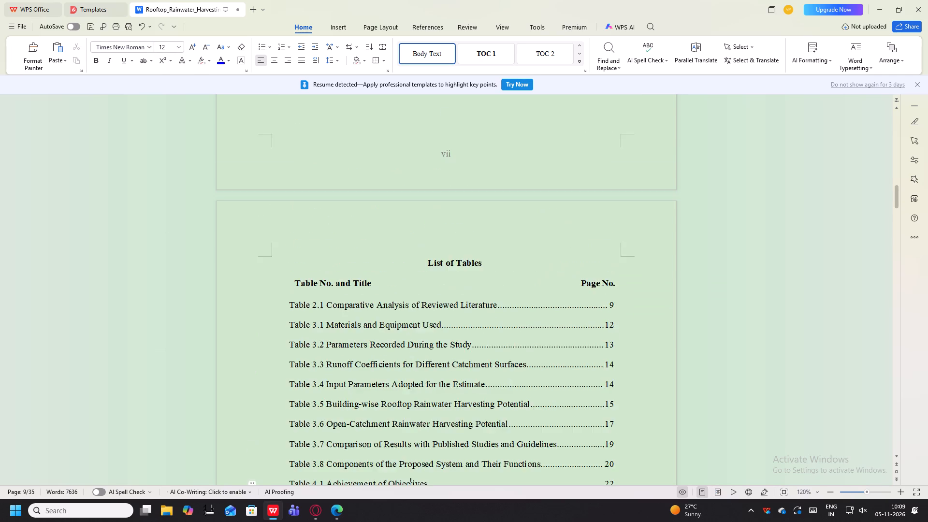
scroll(403, 377, up, 14)
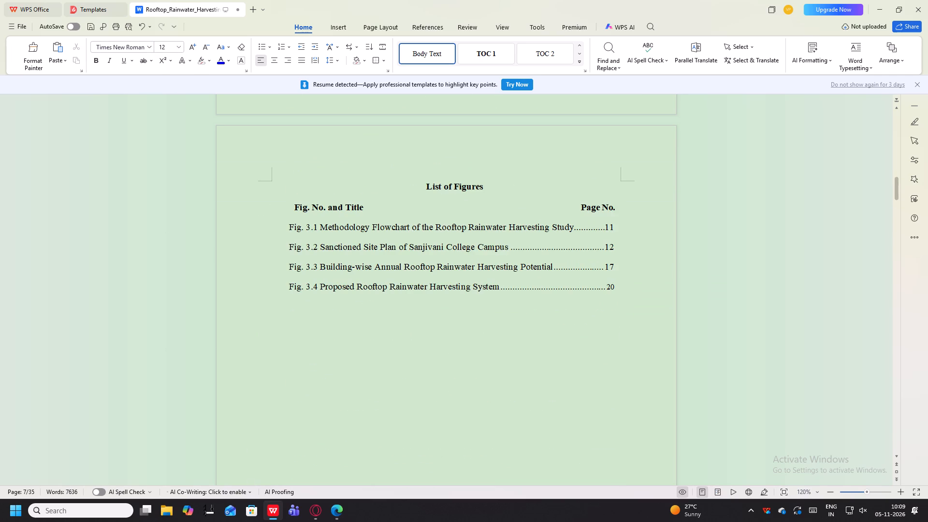
drag(603, 285, 622, 295)
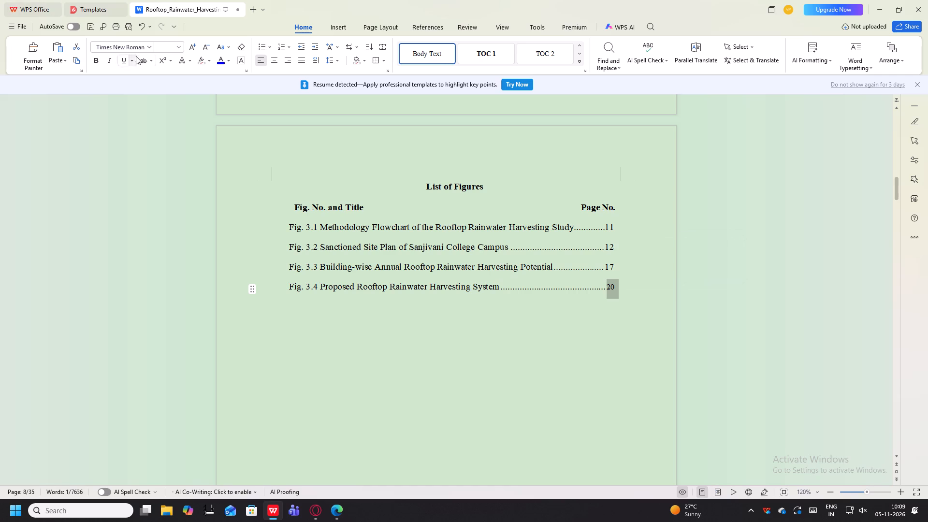
click(179, 44)
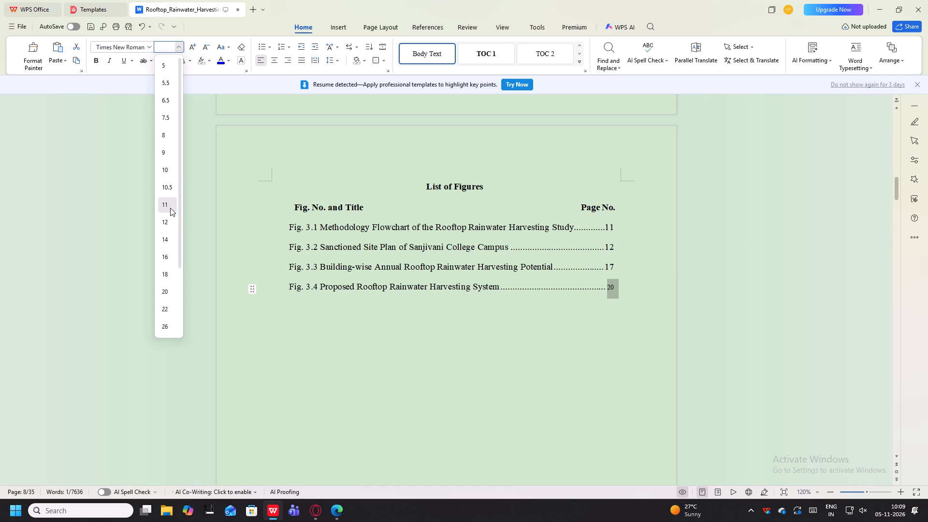
click(168, 219)
click(386, 357)
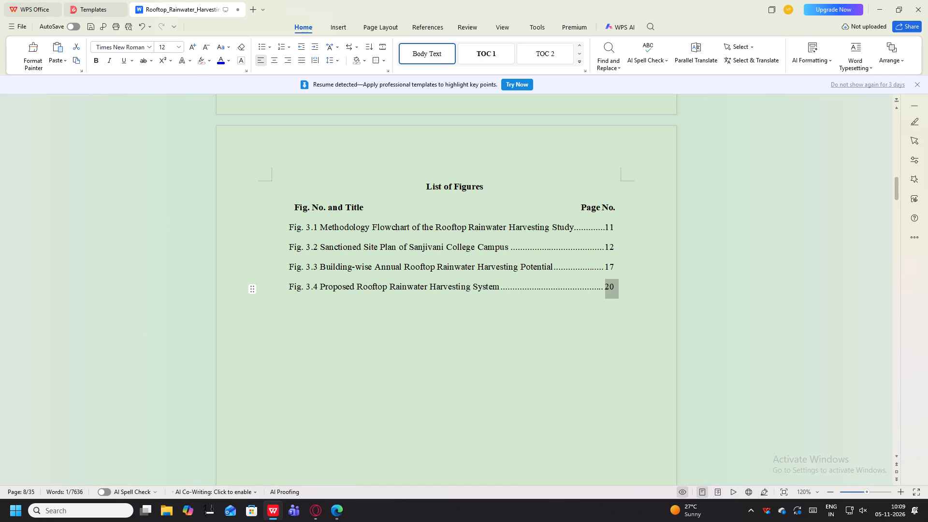
Set the List of Abbreviations heading and its whole table to font size 12.
scroll(391, 311, down, 20)
scroll(391, 311, down, 8)
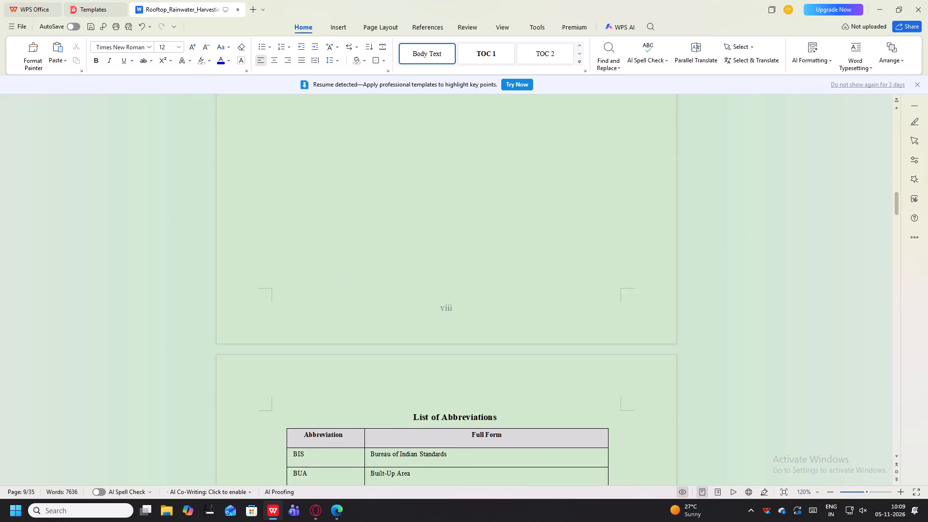
scroll(402, 318, down, 6)
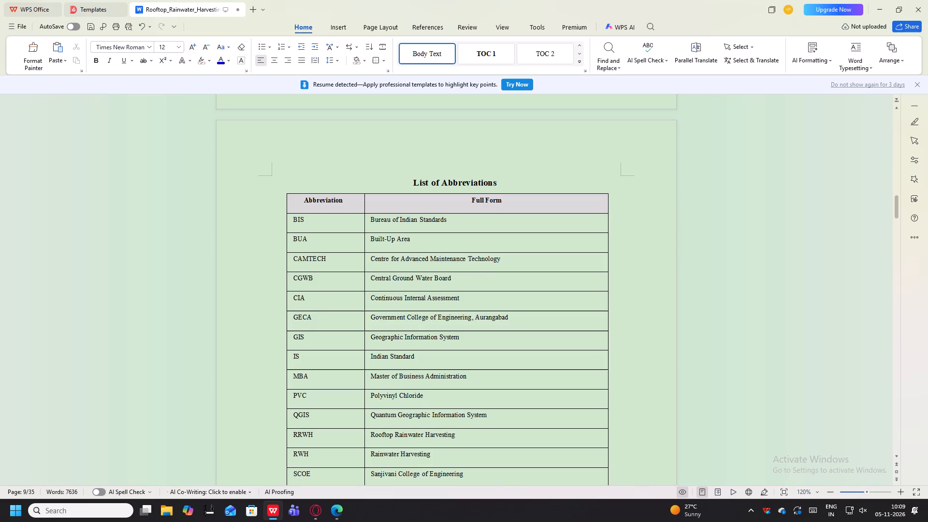
drag(297, 174, 513, 272)
scroll(504, 258, down, 6)
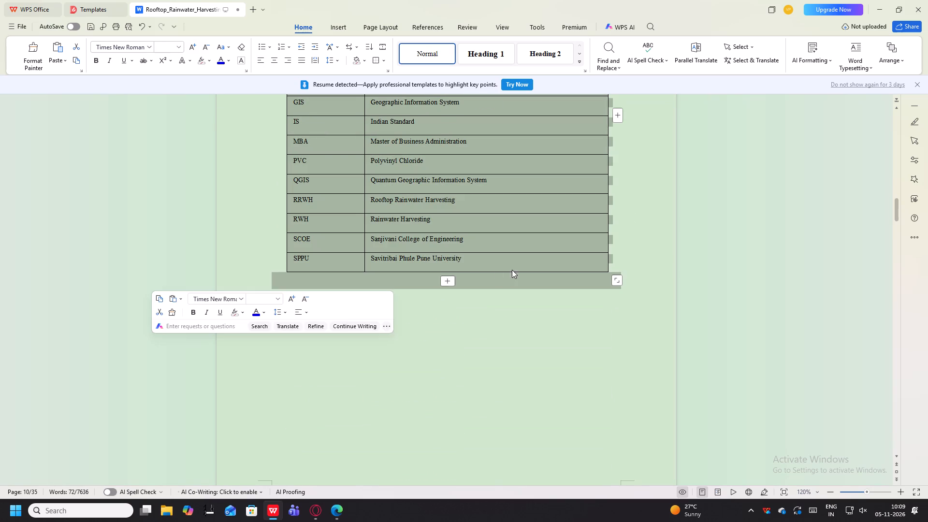
click(180, 47)
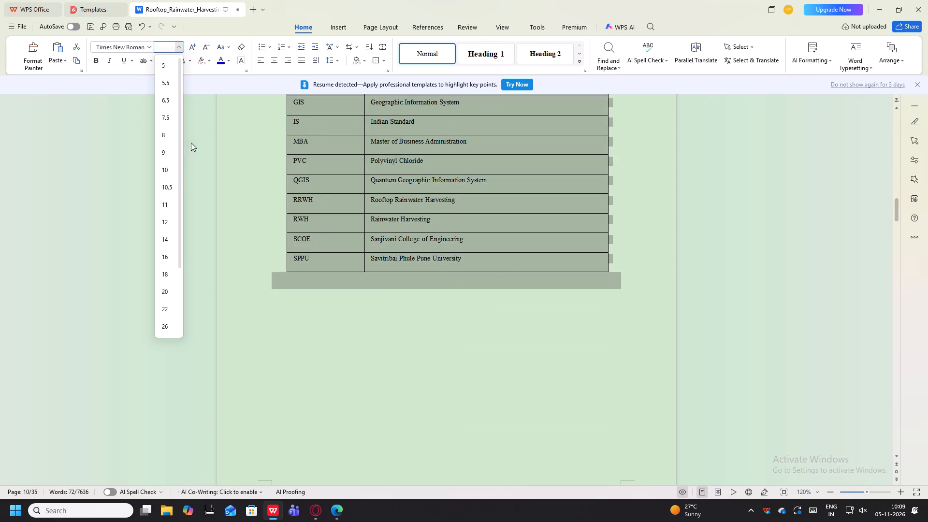
click(163, 221)
click(340, 316)
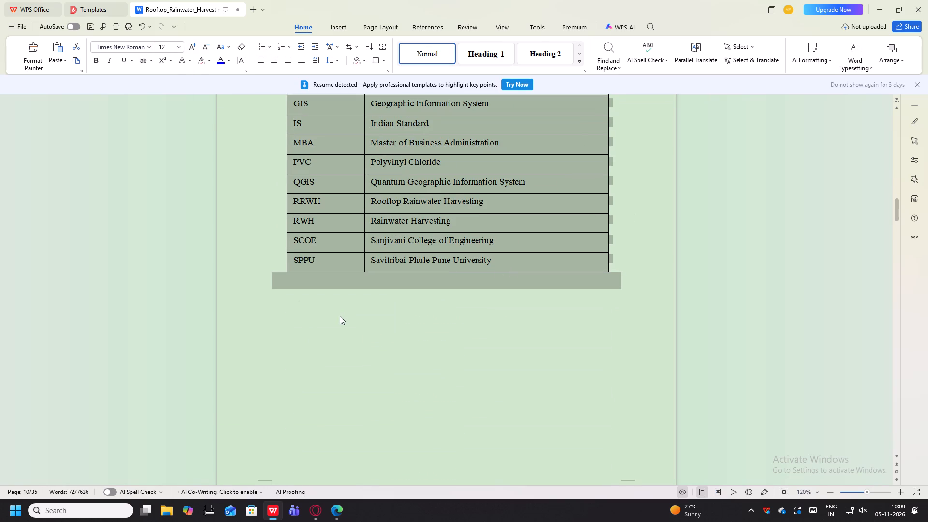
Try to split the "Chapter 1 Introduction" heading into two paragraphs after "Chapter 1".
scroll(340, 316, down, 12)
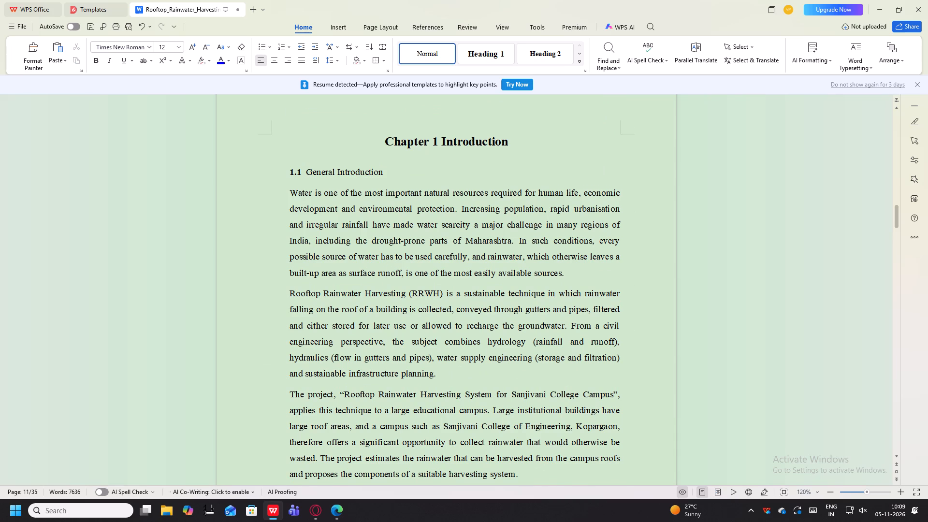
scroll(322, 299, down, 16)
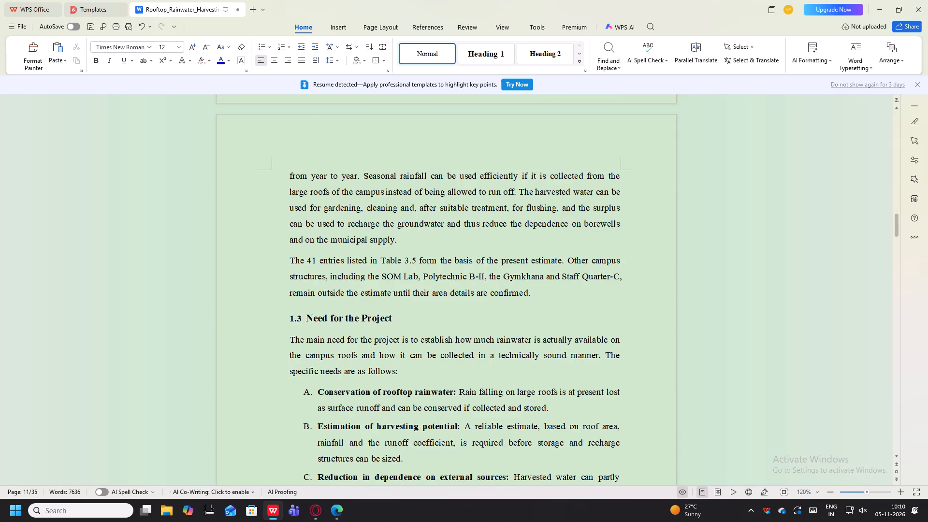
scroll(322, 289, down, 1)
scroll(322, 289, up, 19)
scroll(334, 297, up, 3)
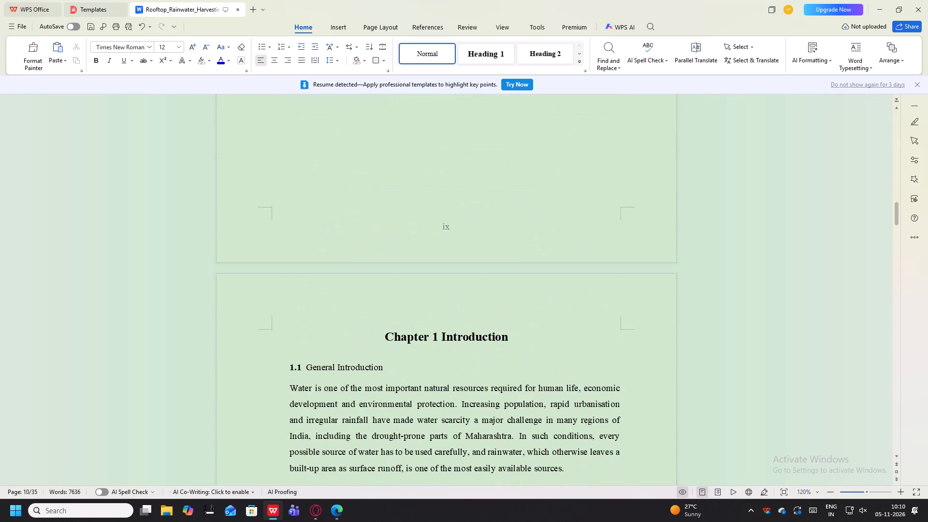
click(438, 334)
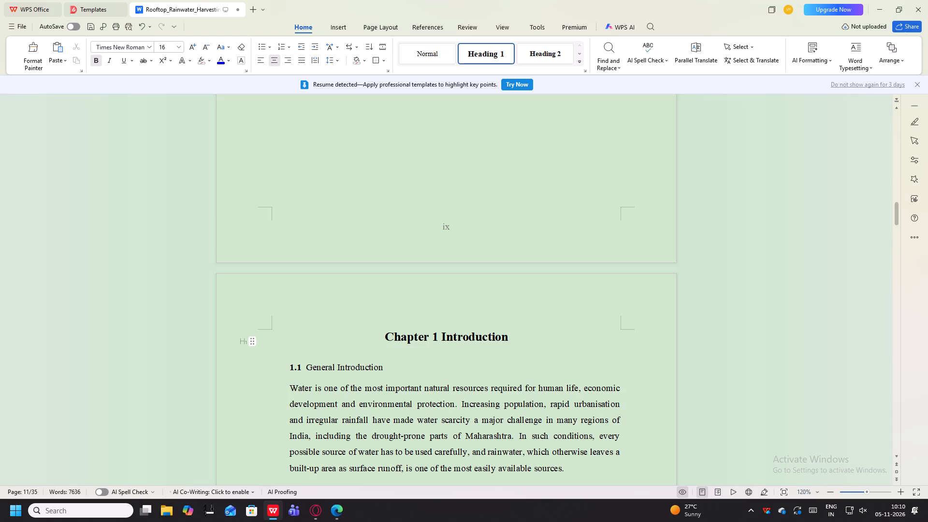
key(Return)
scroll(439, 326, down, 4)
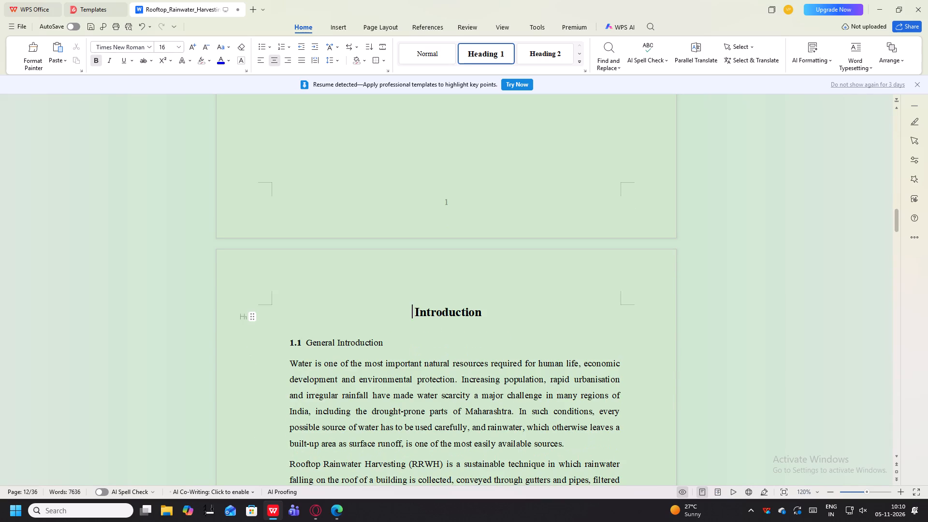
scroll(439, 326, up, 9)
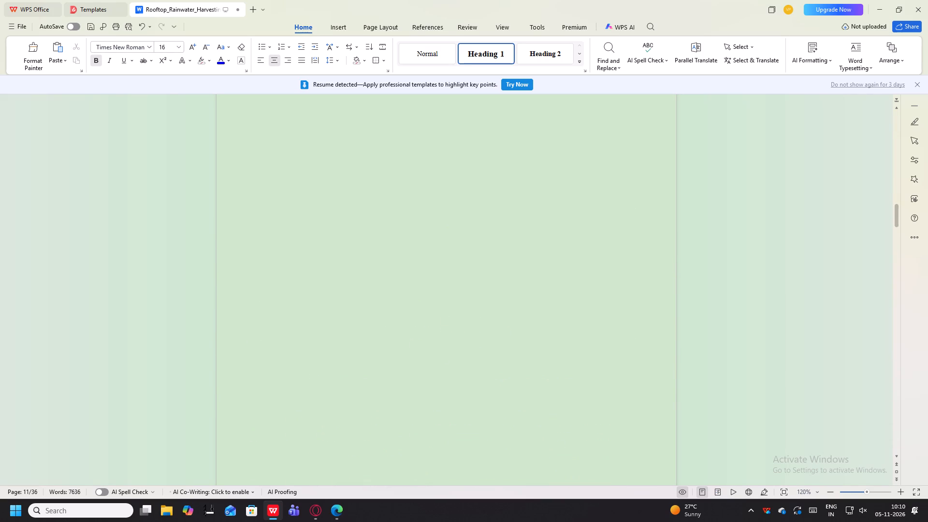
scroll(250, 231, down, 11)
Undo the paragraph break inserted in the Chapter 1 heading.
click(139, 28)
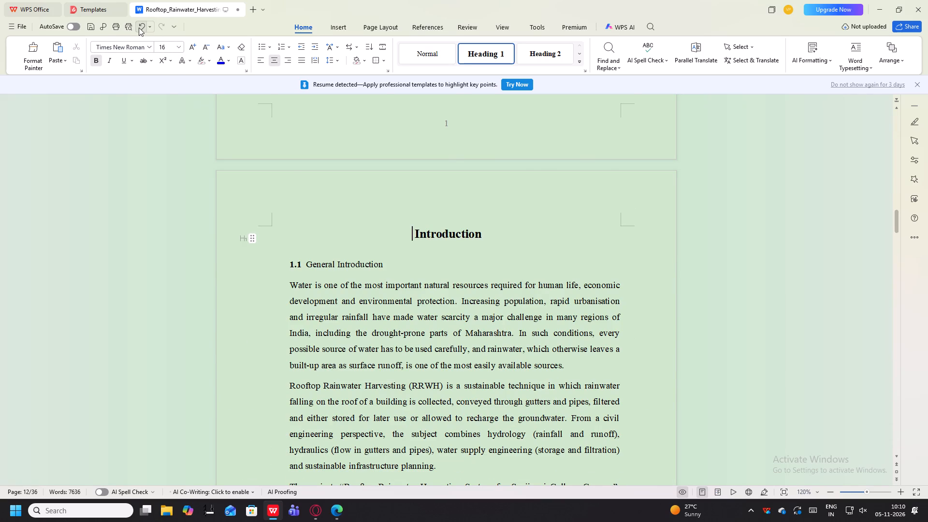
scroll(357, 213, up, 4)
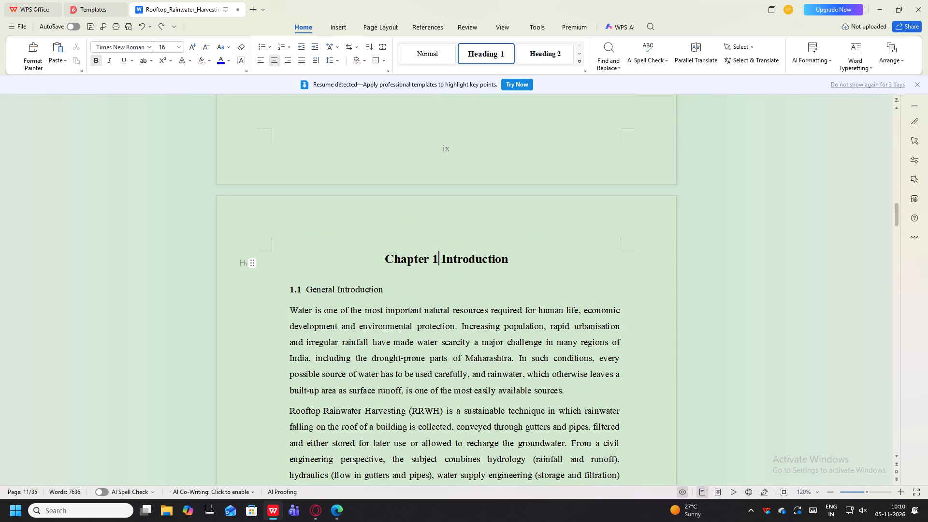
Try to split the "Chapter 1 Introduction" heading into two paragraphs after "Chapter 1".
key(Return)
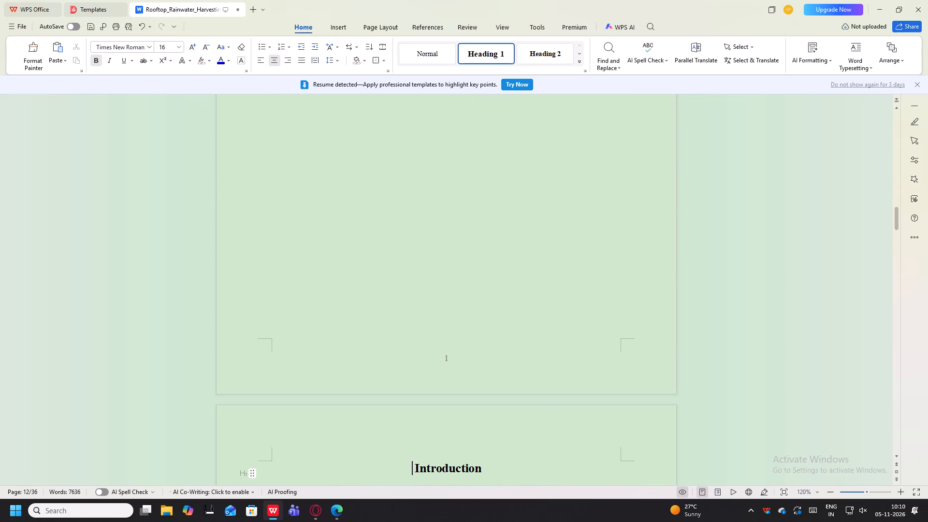
Examine how the split Chapter 1 heading is laid out across its pages and the preceding List of Abbreviations page.
scroll(420, 314, up, 10)
scroll(434, 280, down, 3)
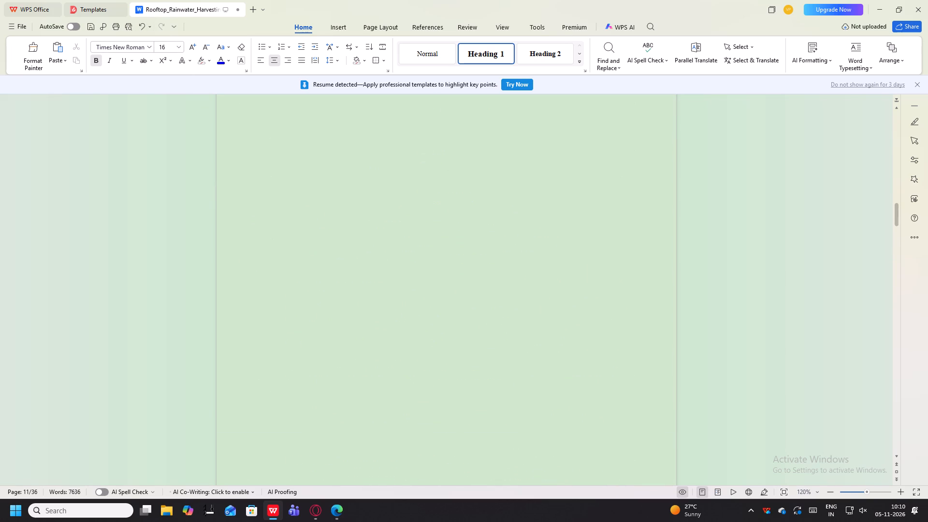
scroll(434, 280, down, 2)
scroll(428, 290, up, 6)
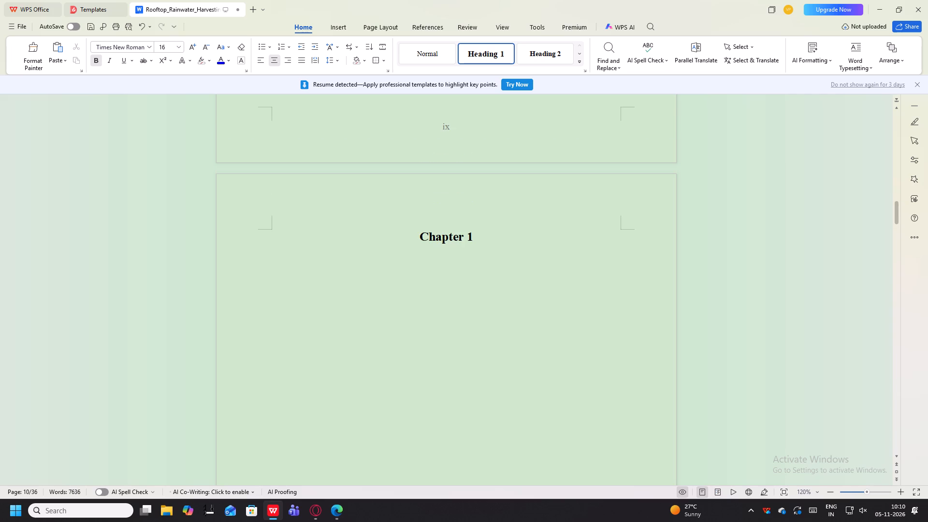
scroll(428, 288, up, 9)
scroll(428, 288, down, 6)
scroll(428, 288, down, 17)
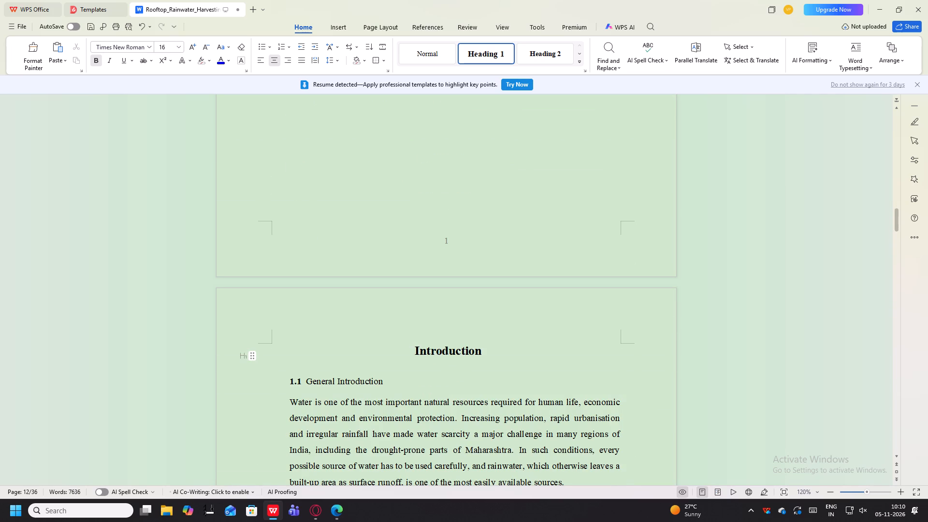
scroll(426, 286, up, 3)
scroll(426, 286, down, 6)
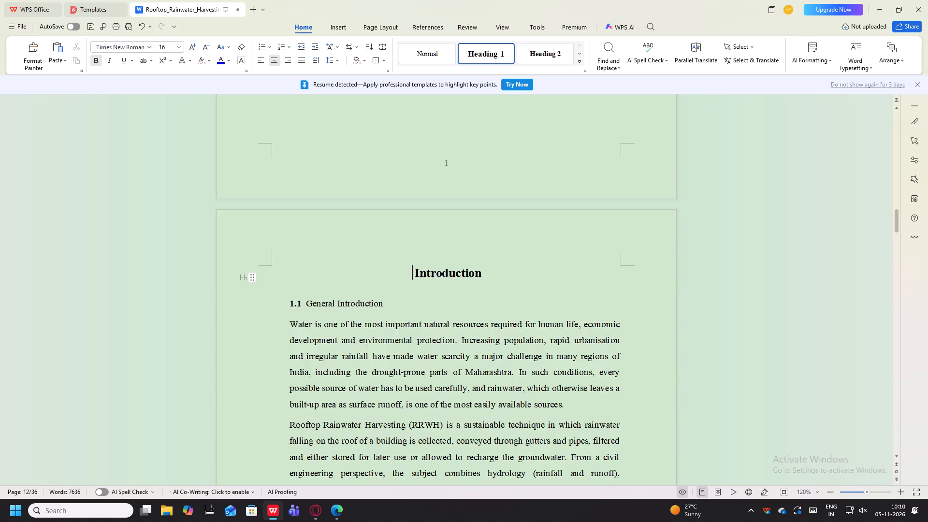
scroll(425, 286, up, 12)
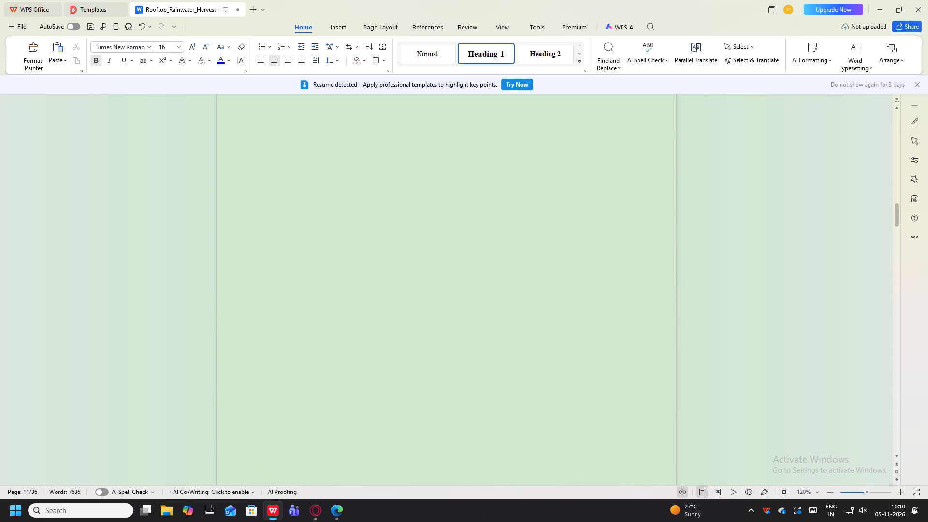
scroll(425, 286, up, 12)
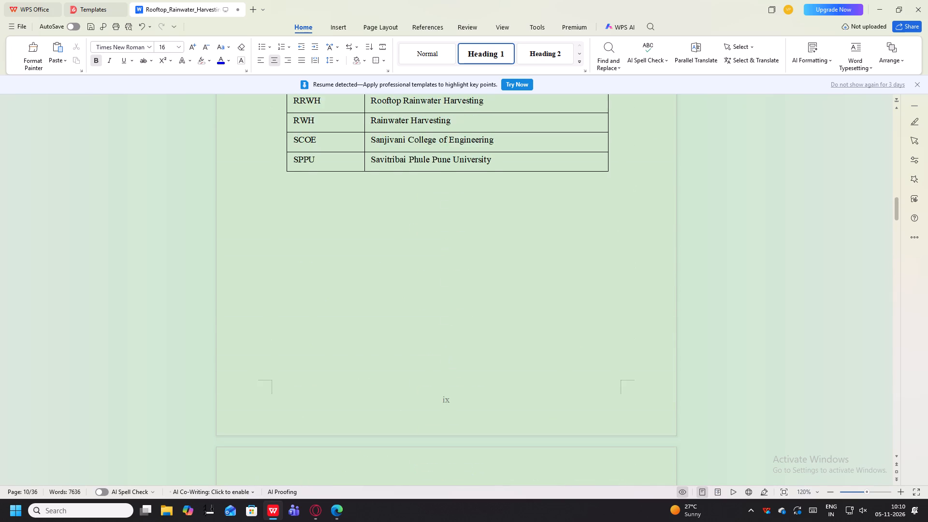
scroll(425, 286, up, 13)
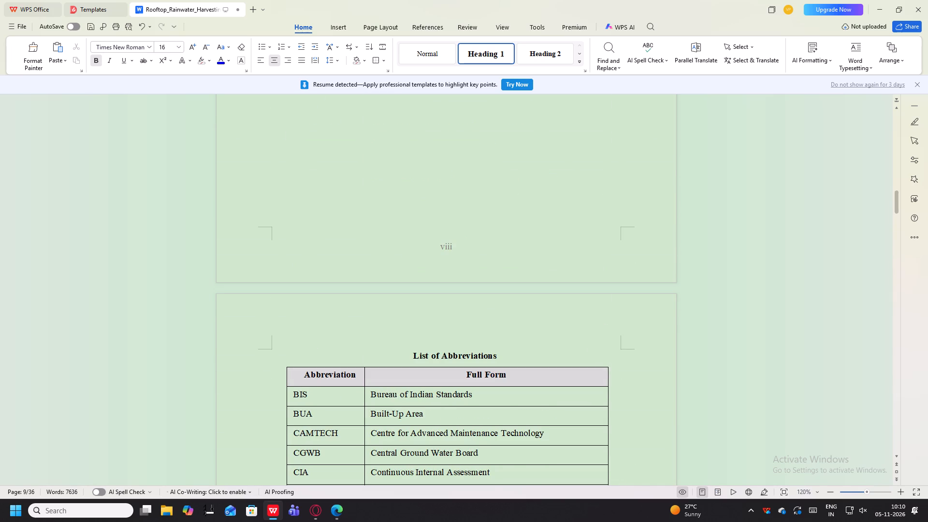
right_click(731, 282)
scroll(826, 133, down, 11)
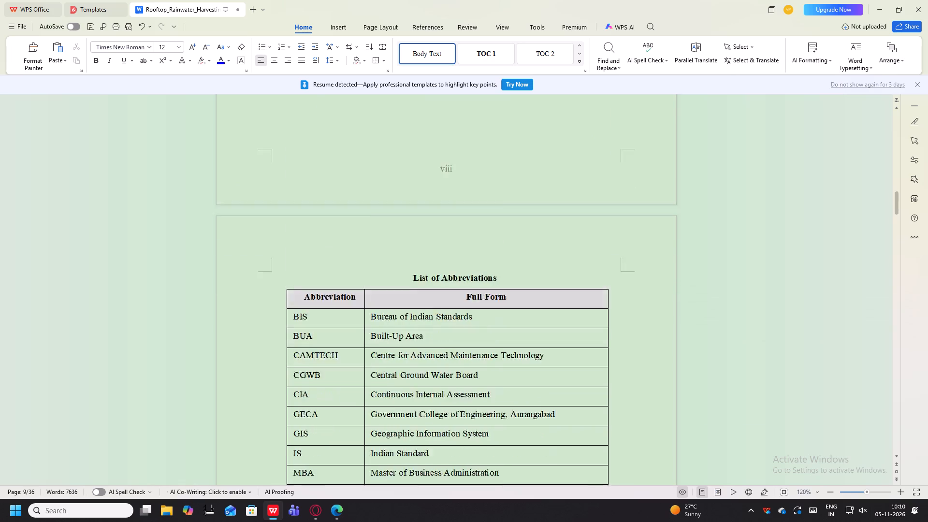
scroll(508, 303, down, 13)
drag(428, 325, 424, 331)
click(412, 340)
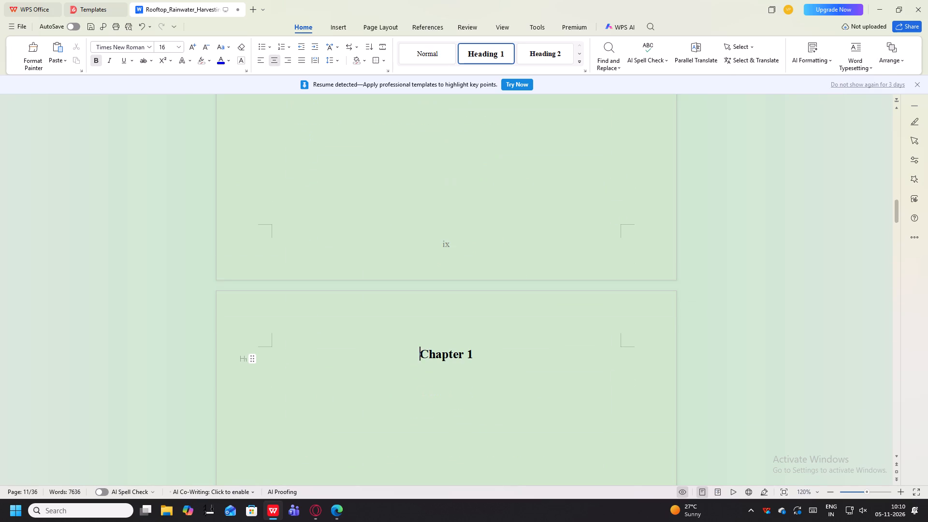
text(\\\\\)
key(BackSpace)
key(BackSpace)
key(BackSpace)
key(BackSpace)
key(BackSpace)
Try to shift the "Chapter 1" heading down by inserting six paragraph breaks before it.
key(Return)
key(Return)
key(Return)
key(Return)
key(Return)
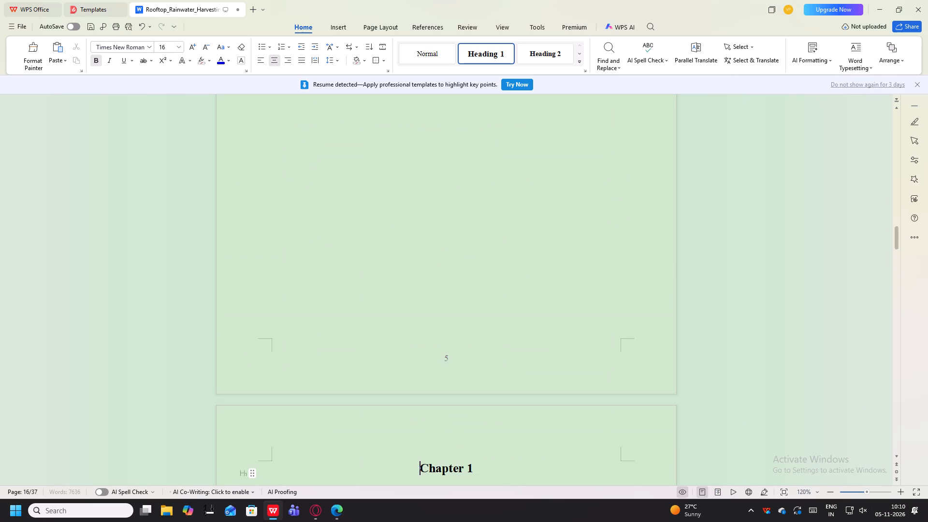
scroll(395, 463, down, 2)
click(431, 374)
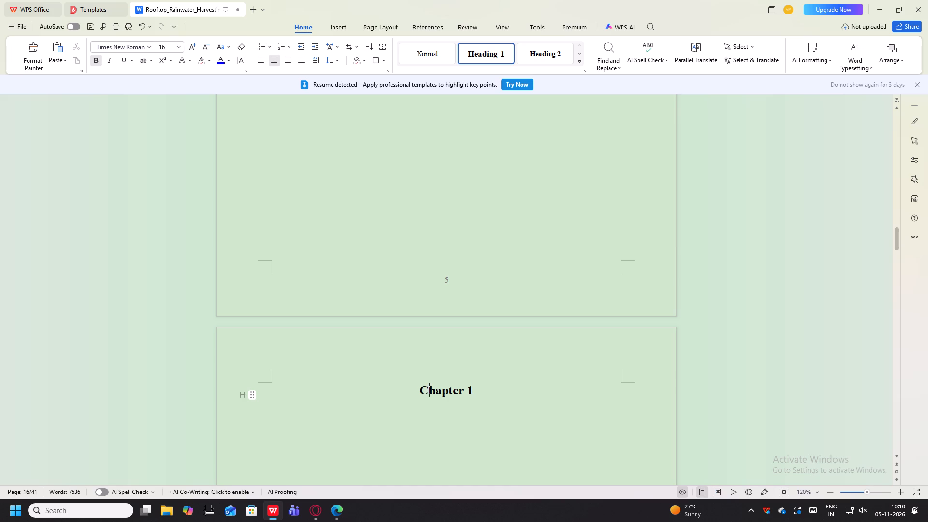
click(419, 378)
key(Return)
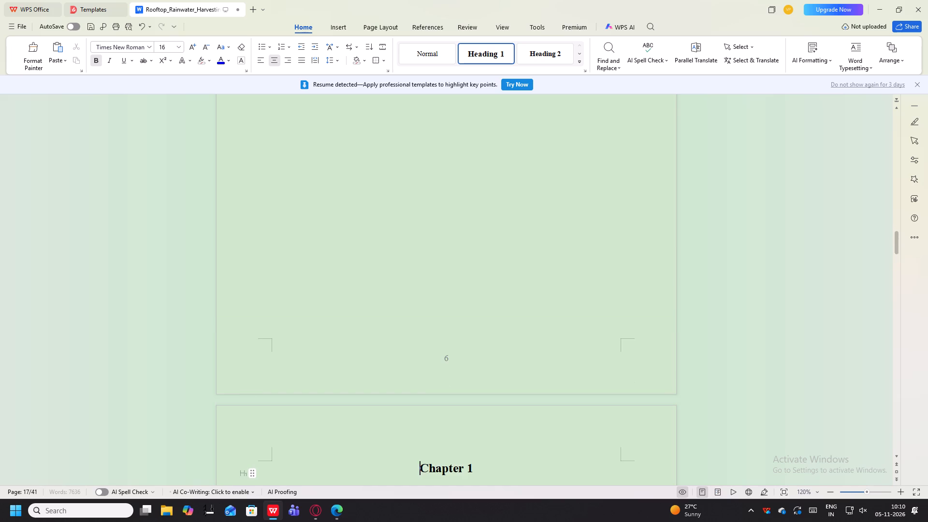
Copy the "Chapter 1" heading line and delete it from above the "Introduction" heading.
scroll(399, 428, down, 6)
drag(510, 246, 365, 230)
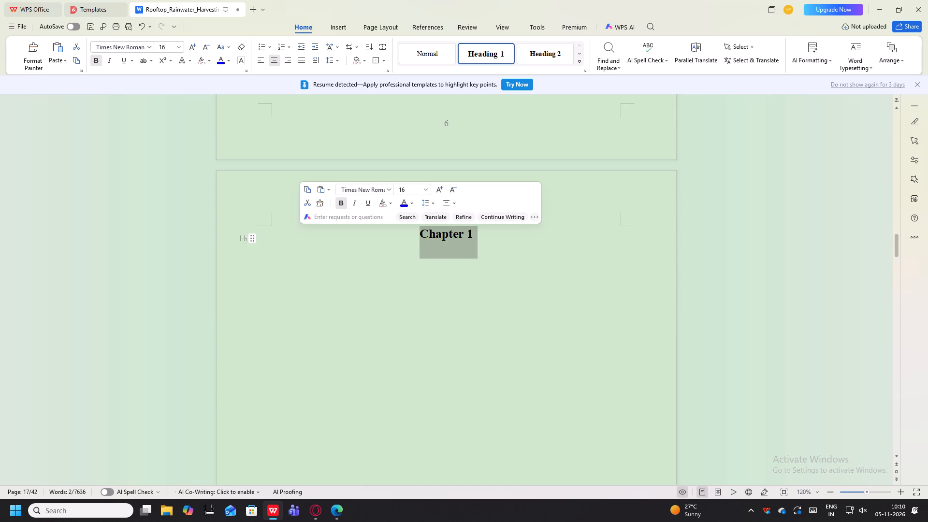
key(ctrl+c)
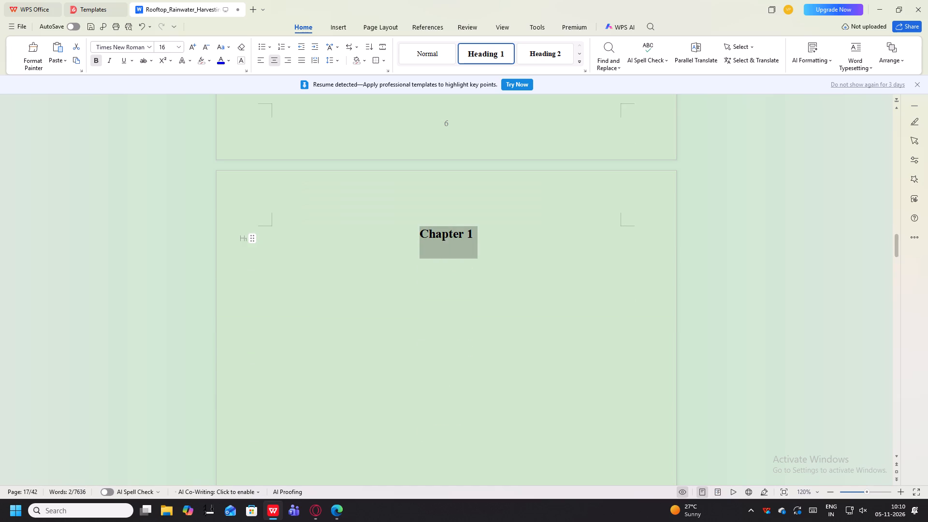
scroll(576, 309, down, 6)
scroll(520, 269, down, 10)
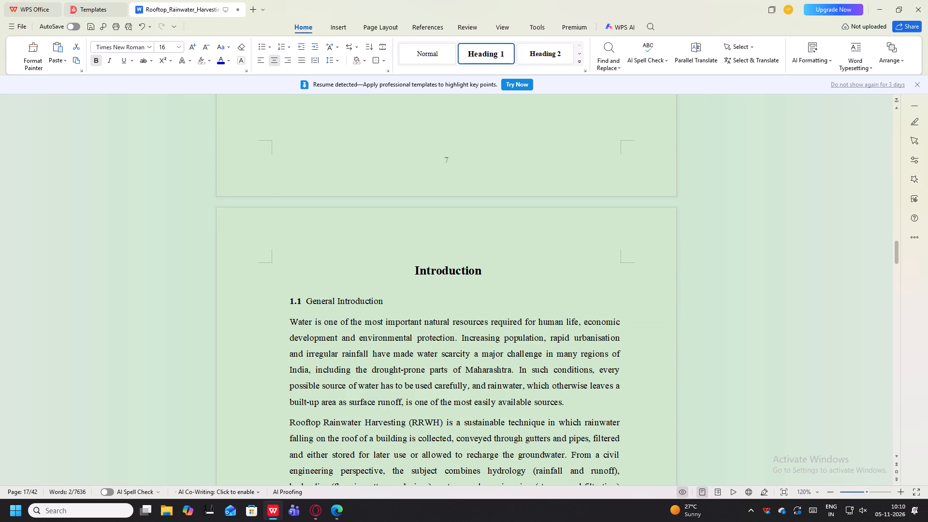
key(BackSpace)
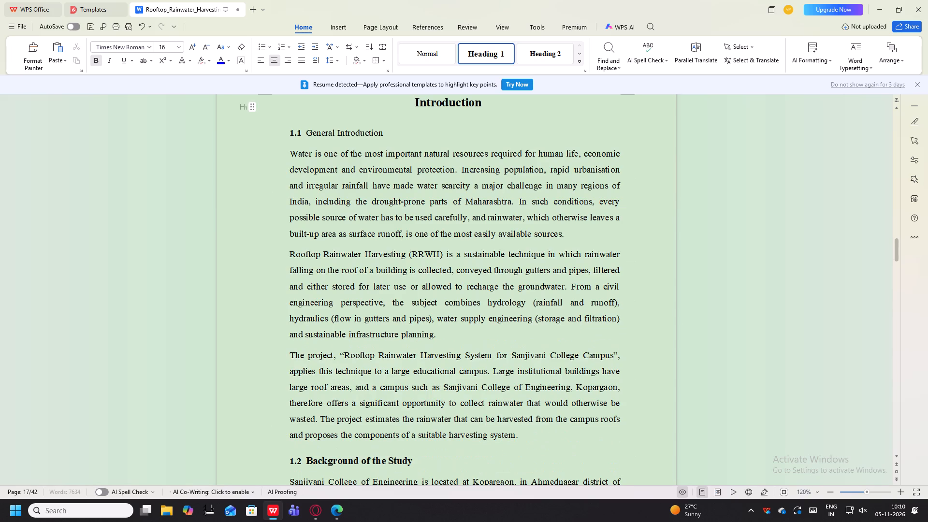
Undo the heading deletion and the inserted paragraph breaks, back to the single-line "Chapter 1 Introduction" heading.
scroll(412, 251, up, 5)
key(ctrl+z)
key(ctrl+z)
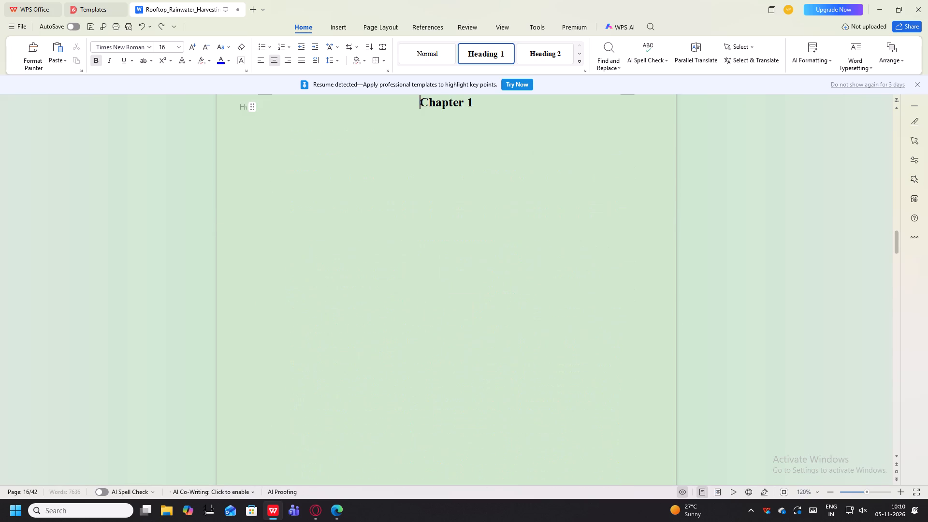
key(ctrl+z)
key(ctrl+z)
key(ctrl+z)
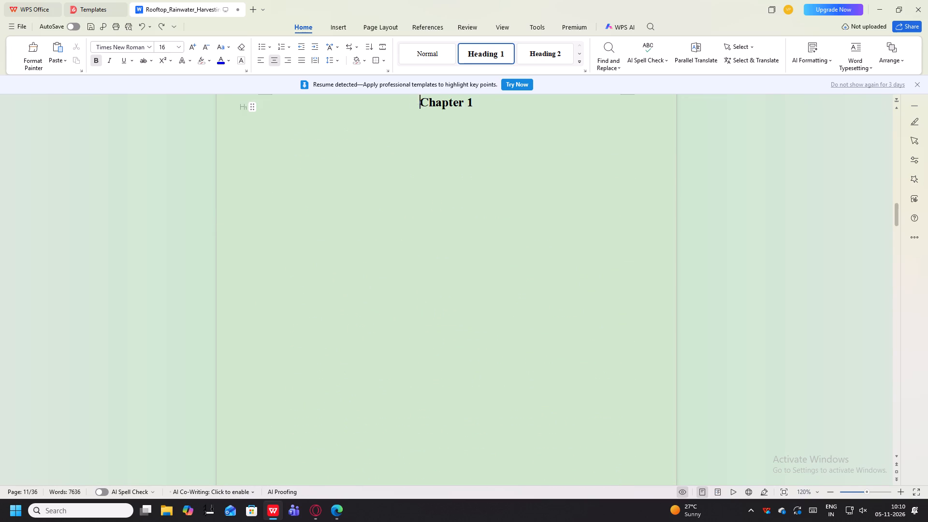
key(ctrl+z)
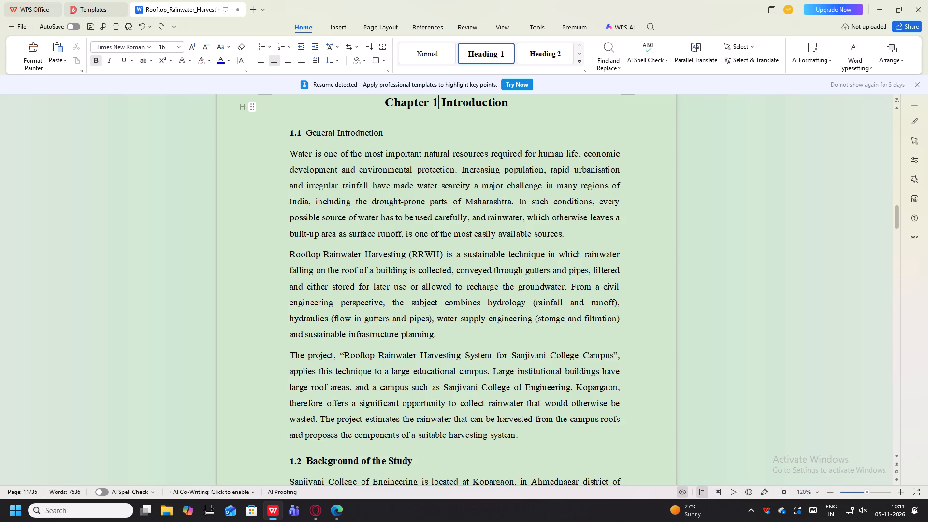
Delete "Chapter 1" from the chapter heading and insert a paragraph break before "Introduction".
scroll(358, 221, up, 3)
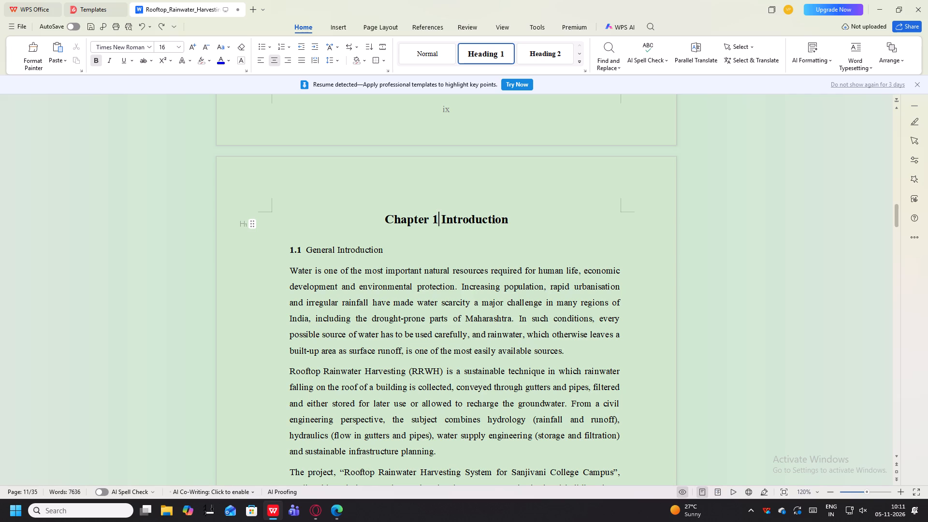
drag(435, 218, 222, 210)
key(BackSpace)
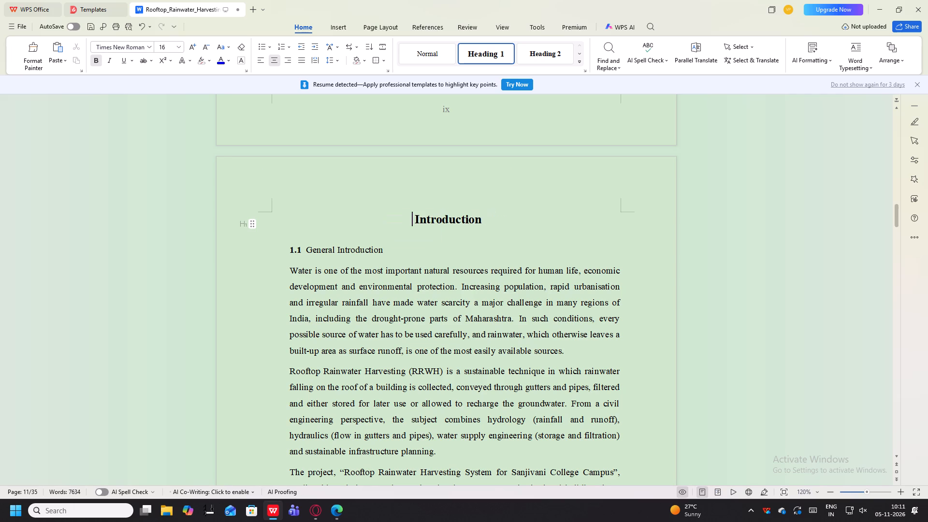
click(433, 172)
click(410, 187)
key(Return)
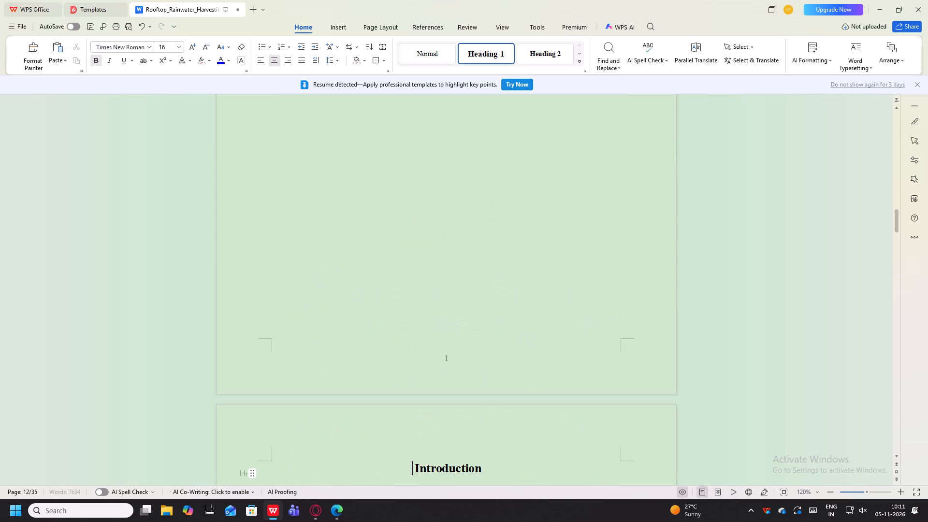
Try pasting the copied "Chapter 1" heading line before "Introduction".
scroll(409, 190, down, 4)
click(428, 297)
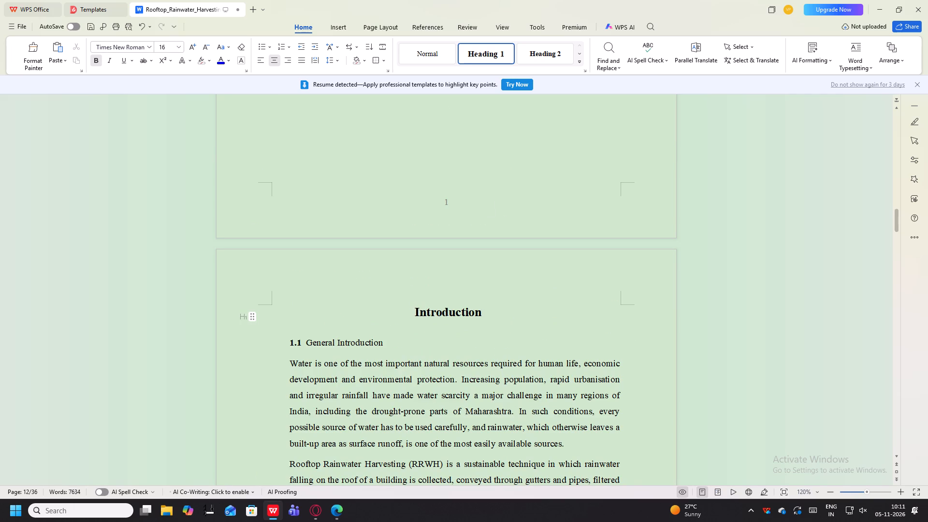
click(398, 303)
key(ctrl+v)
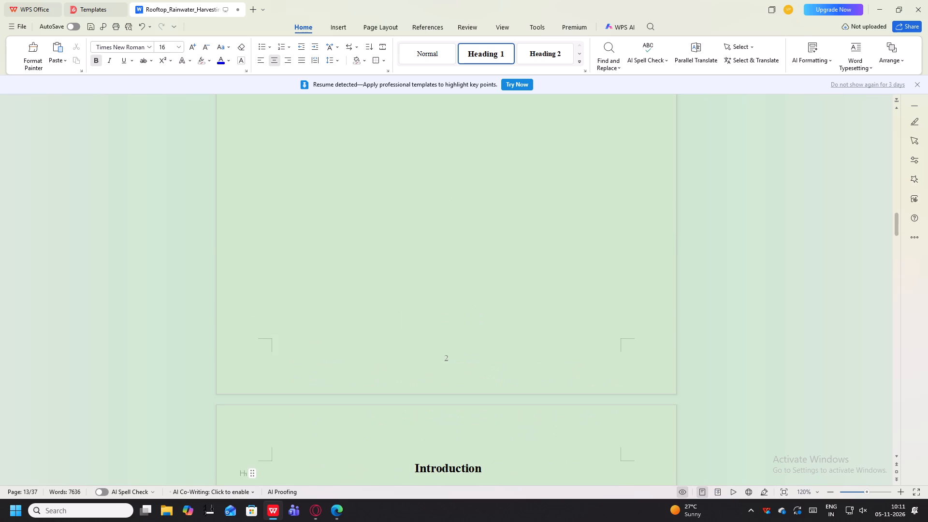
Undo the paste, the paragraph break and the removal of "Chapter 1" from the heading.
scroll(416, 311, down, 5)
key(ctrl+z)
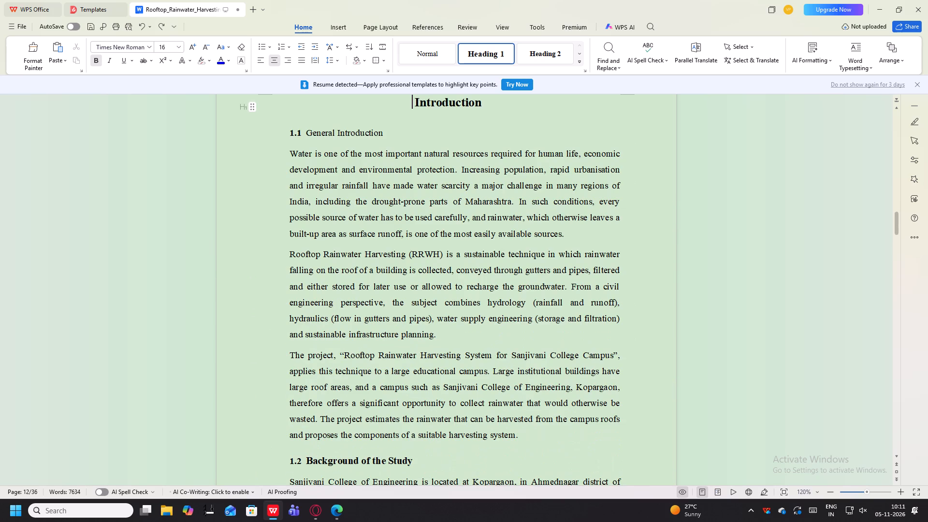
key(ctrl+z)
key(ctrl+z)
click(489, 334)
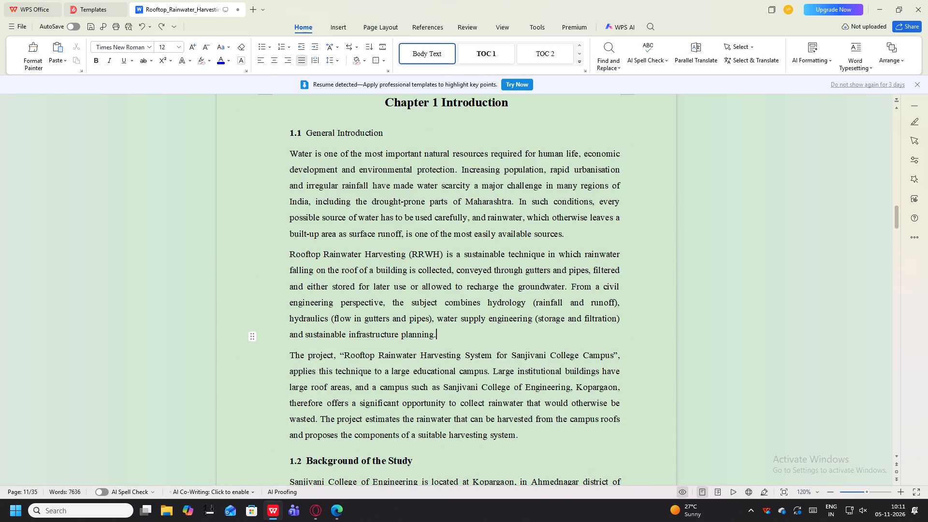
Copy "Introduction" from the "Chapter 1 Introduction" heading and delete it, leaving only "Chapter 1".
scroll(456, 245, up, 2)
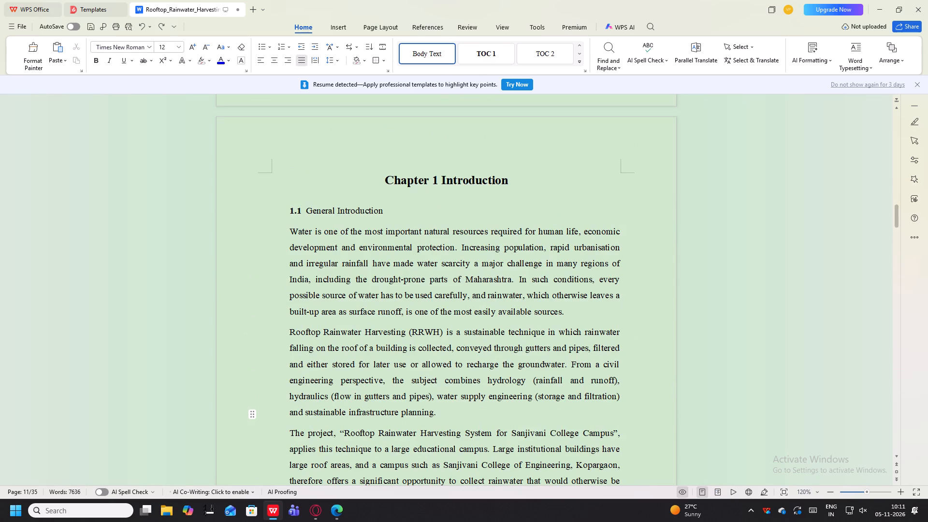
drag(517, 186, 439, 182)
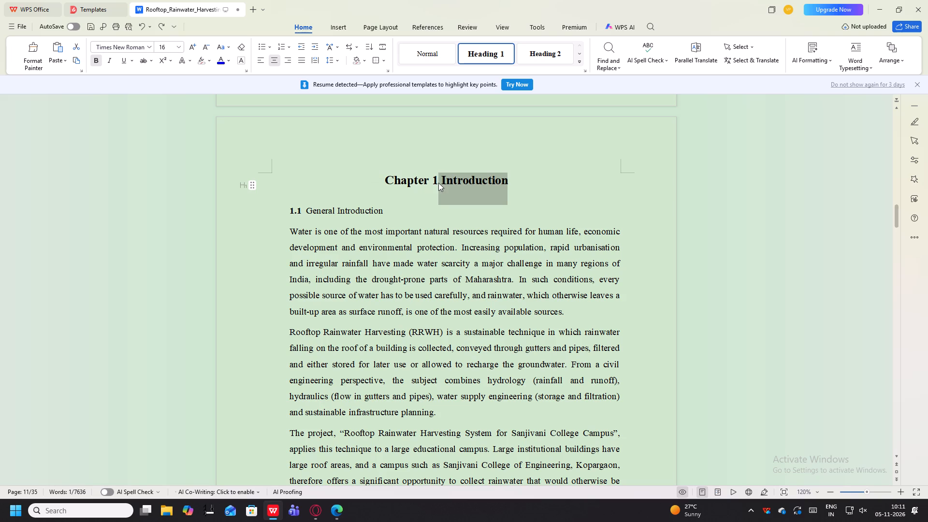
key(ctrl+c)
key(BackSpace)
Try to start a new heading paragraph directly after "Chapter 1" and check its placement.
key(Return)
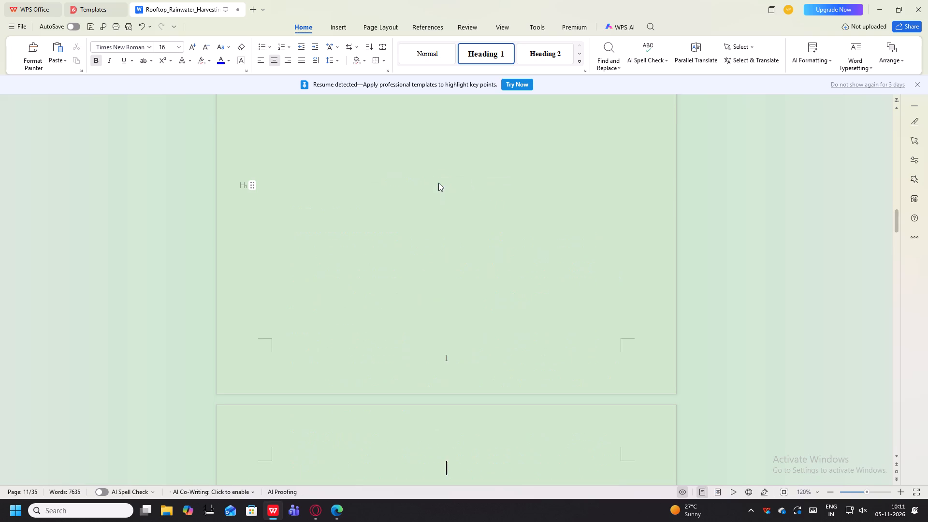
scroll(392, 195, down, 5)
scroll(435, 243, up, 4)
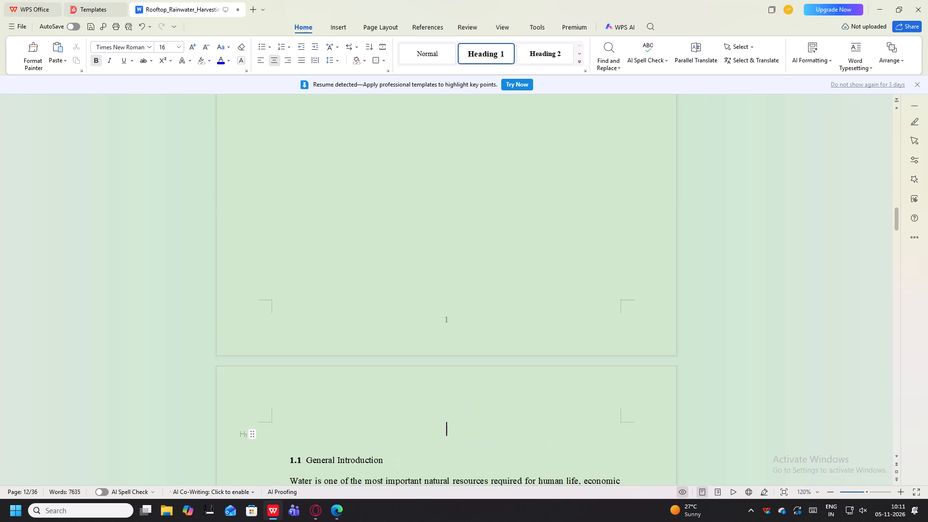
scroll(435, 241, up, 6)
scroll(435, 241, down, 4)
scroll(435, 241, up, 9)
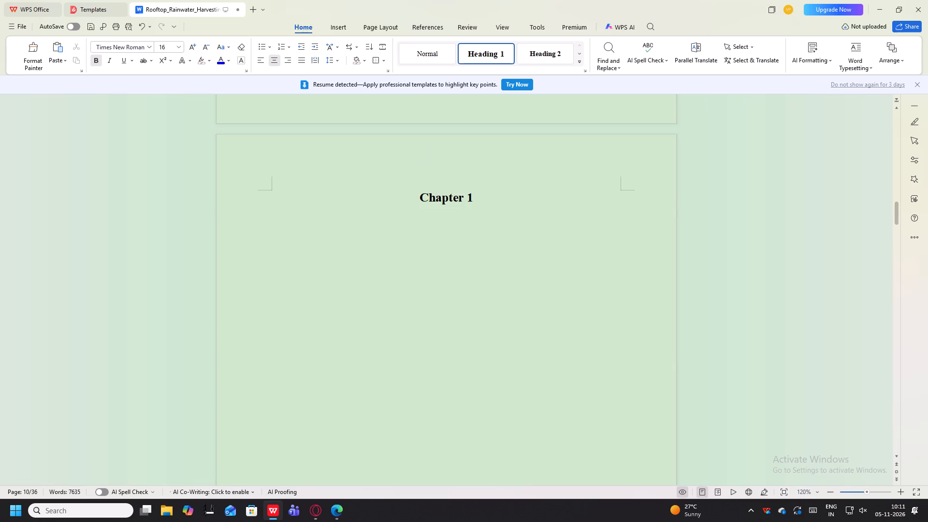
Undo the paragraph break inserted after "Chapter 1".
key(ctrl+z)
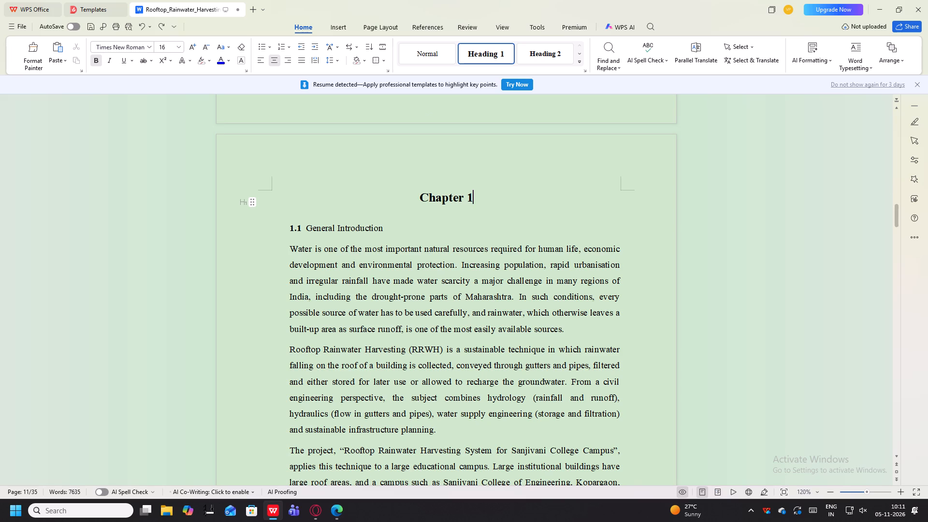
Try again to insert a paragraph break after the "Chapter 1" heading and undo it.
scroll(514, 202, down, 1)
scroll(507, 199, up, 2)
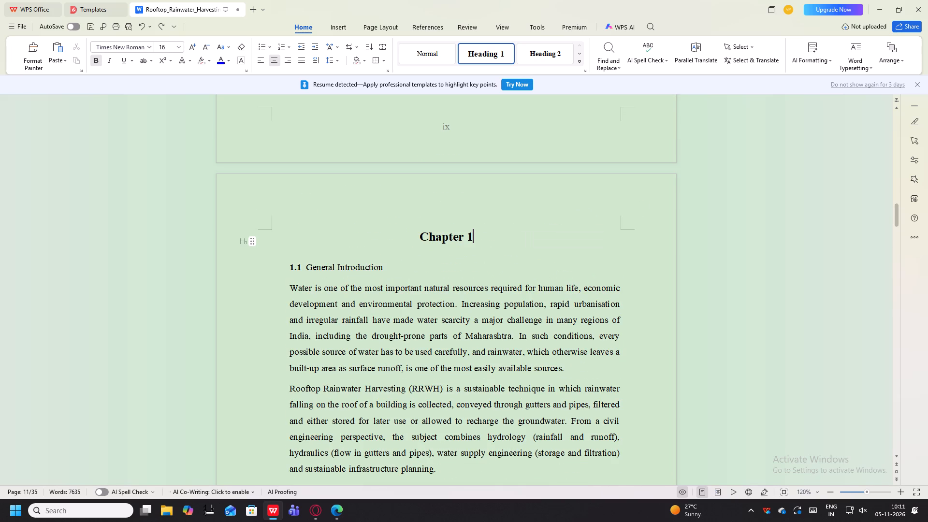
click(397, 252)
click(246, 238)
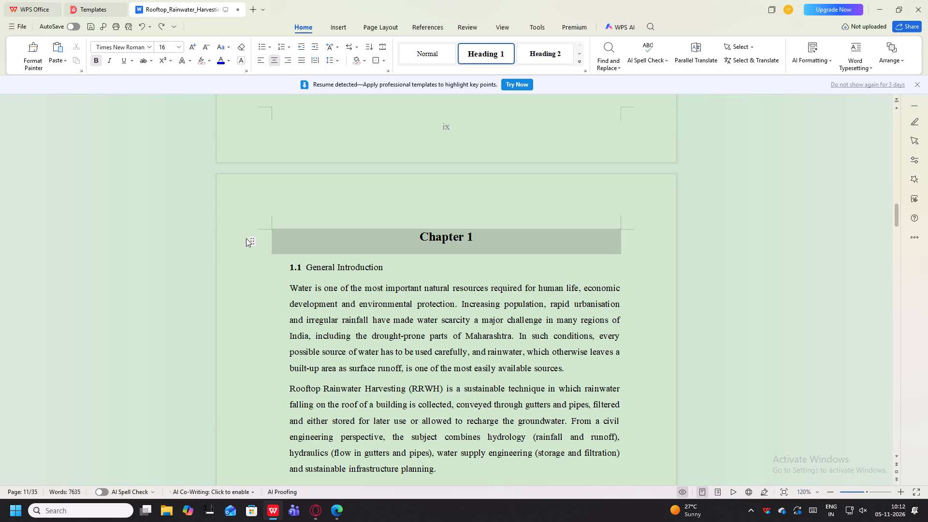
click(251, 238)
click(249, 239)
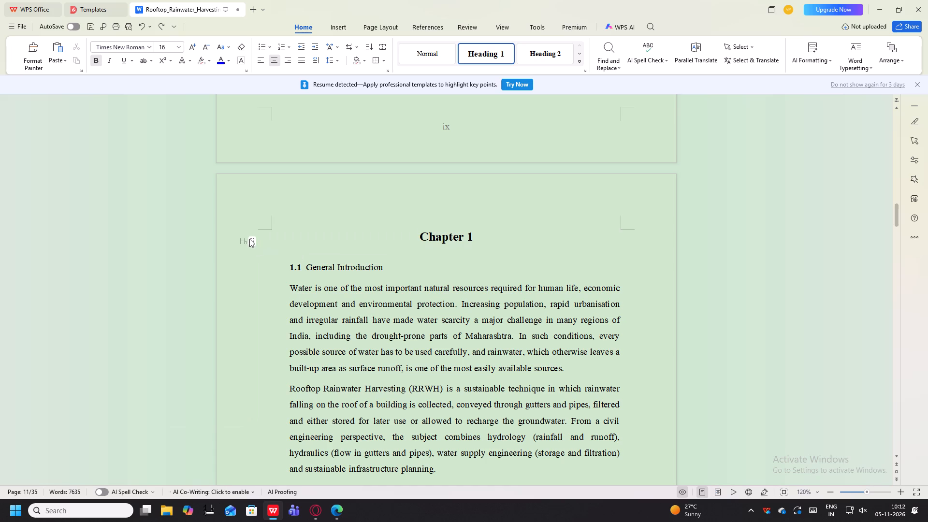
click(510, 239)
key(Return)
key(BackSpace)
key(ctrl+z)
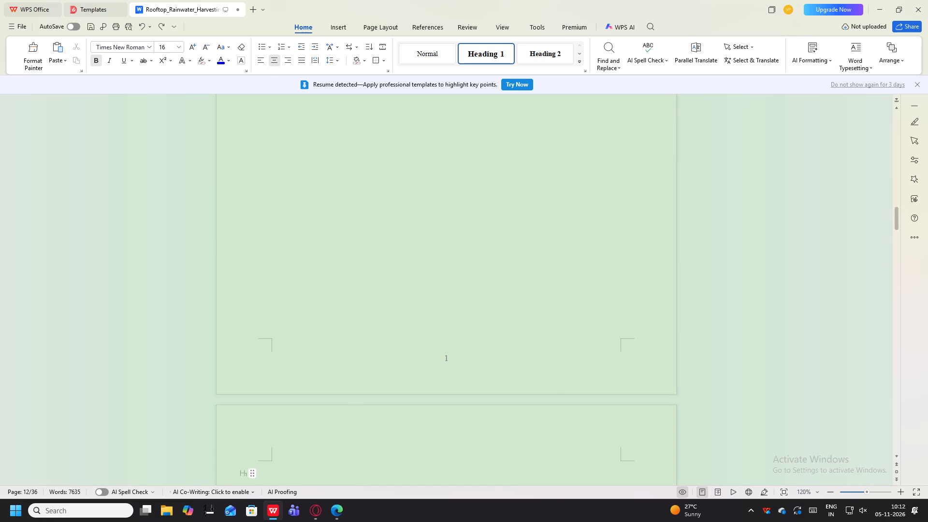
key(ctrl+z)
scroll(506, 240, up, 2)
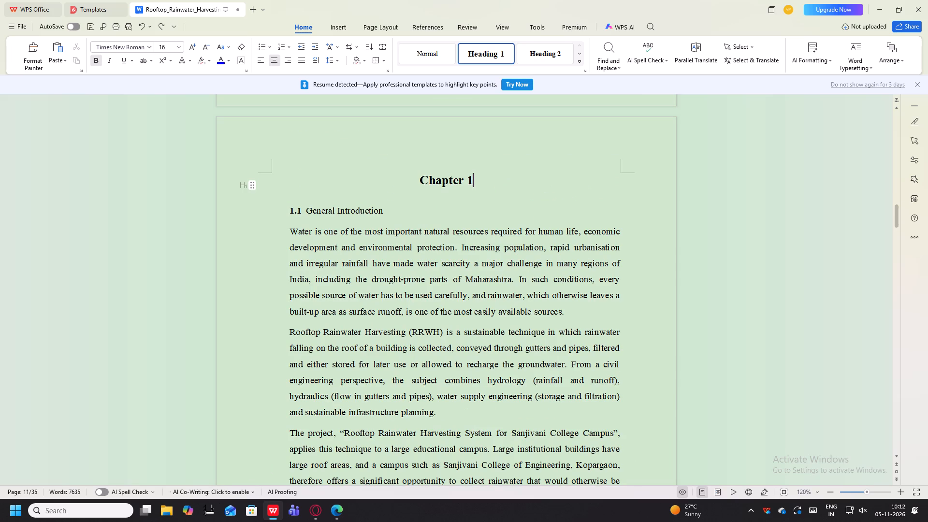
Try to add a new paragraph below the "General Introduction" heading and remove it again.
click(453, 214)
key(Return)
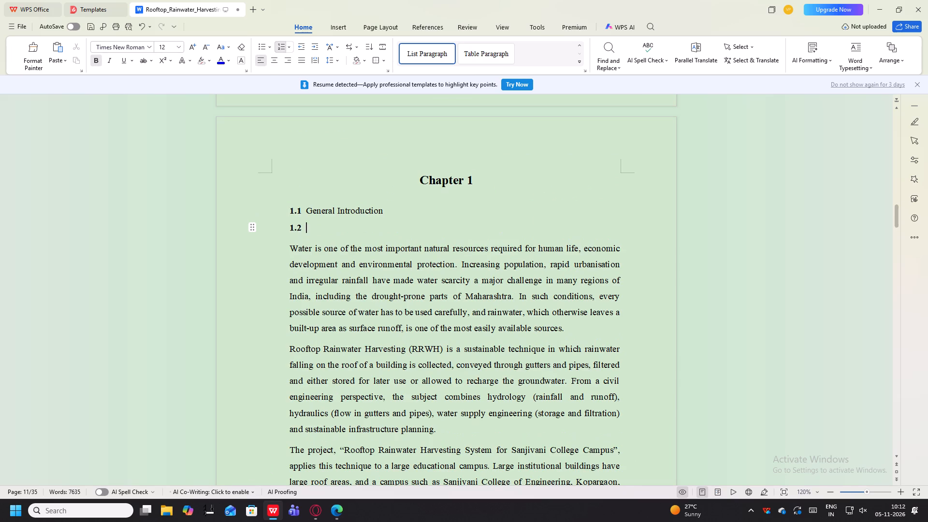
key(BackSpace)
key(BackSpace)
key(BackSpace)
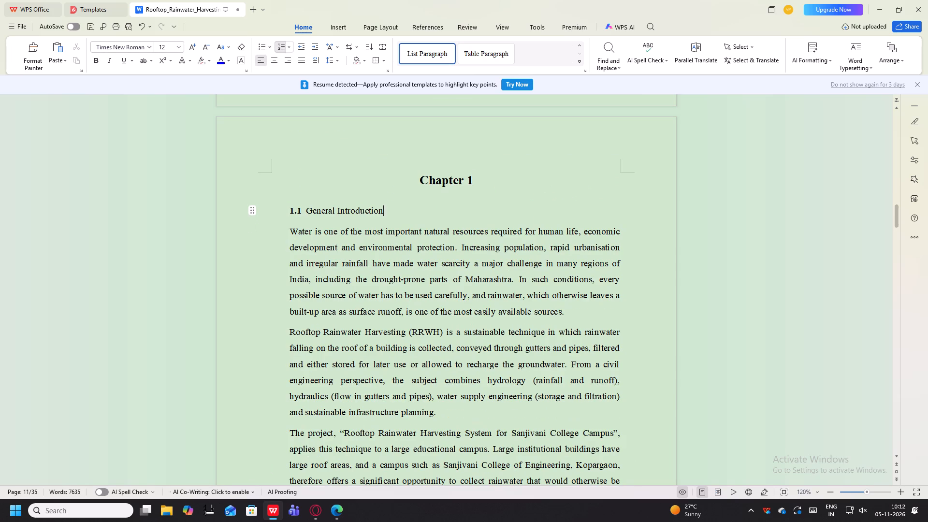
Insert an empty paragraph without numbering between "Chapter 1" and the "General Introduction" heading.
click(283, 211)
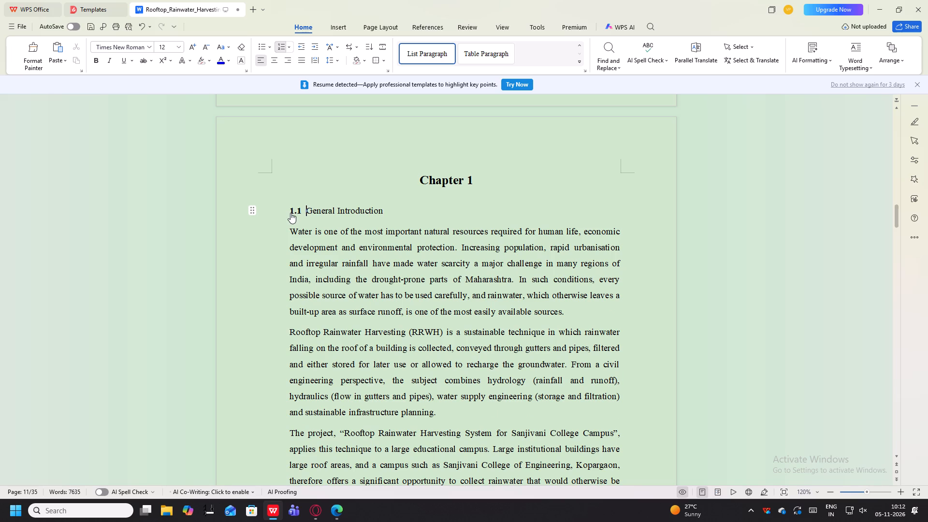
key(Return)
drag(308, 203, 258, 212)
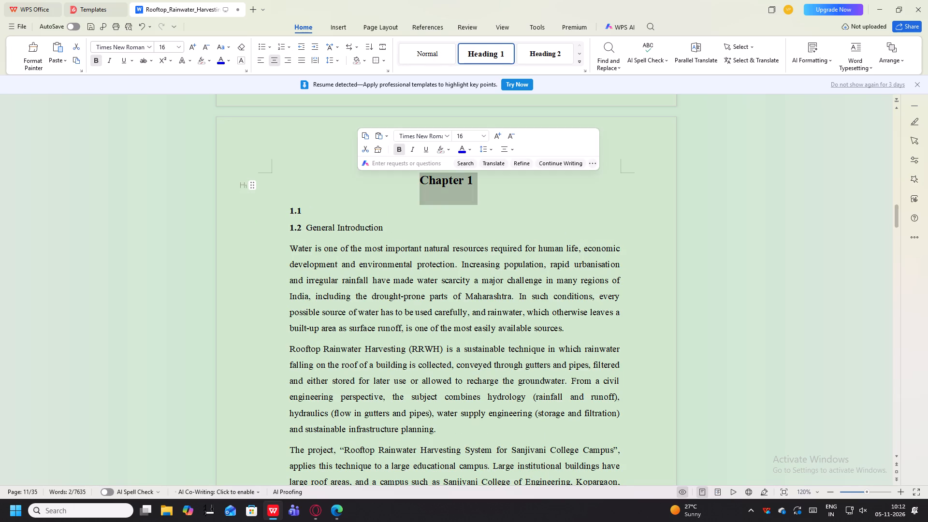
click(297, 210)
click(306, 211)
drag(306, 211, 290, 213)
key(BackSpace)
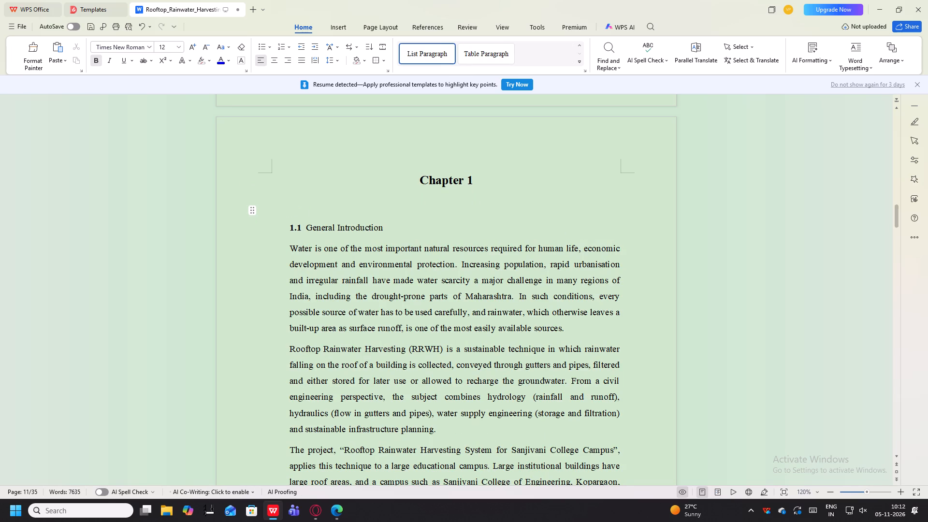
Paste the copied "Introduction" title into the empty line below "Chapter 1" and centre it.
click(450, 208)
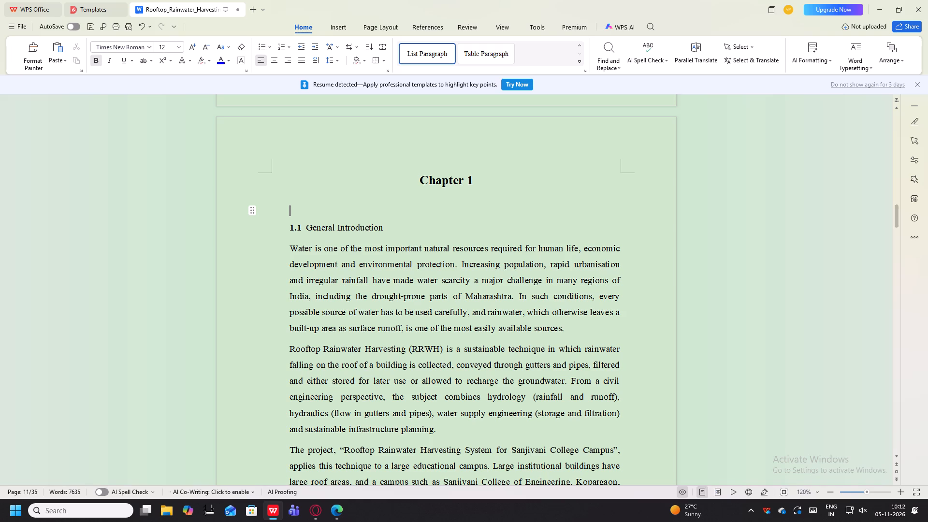
key(ctrl+v)
drag(390, 203, 367, 217)
click(371, 214)
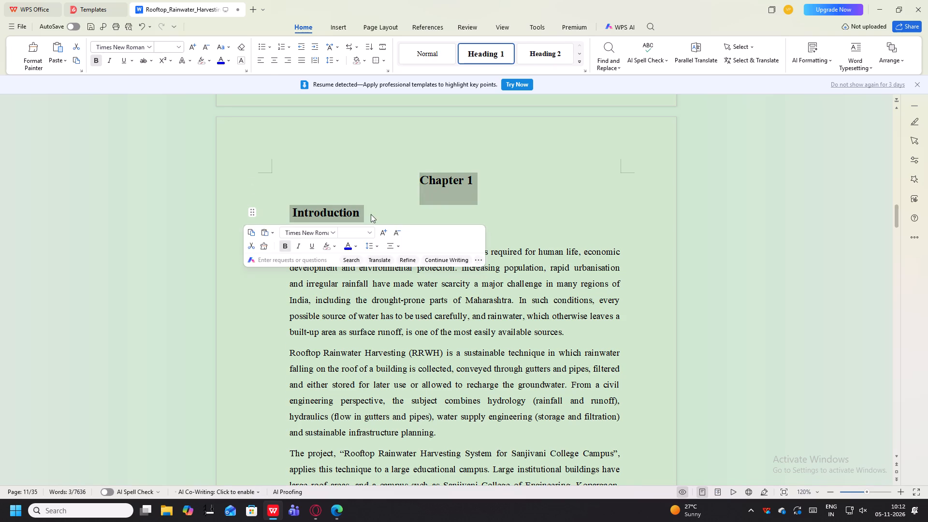
drag(371, 214, 304, 217)
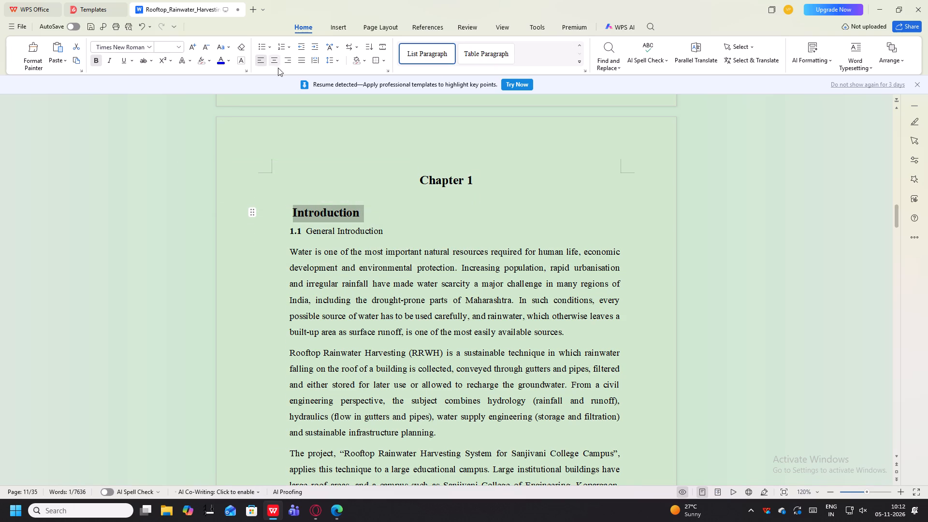
click(274, 66)
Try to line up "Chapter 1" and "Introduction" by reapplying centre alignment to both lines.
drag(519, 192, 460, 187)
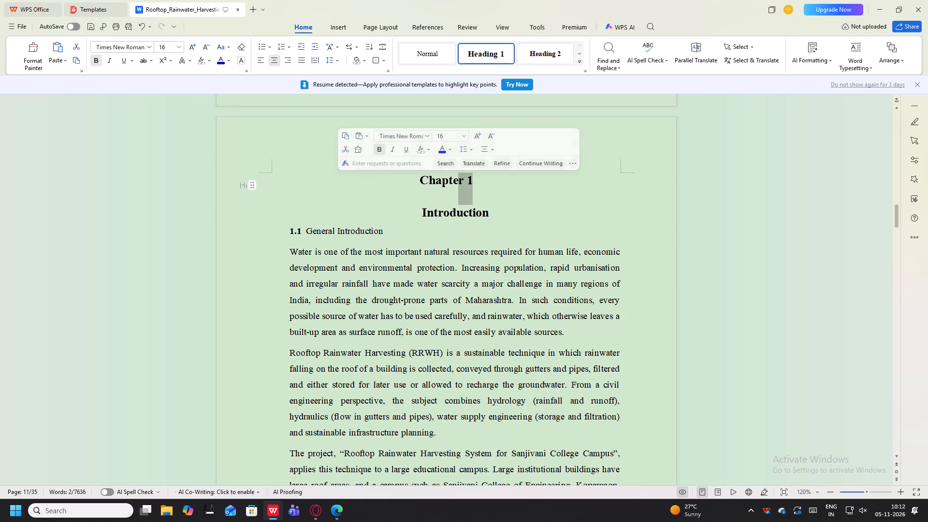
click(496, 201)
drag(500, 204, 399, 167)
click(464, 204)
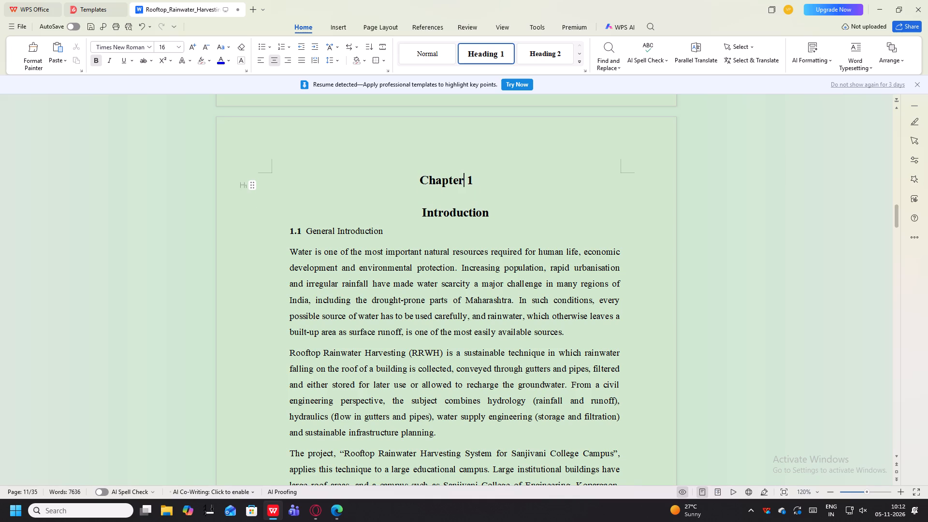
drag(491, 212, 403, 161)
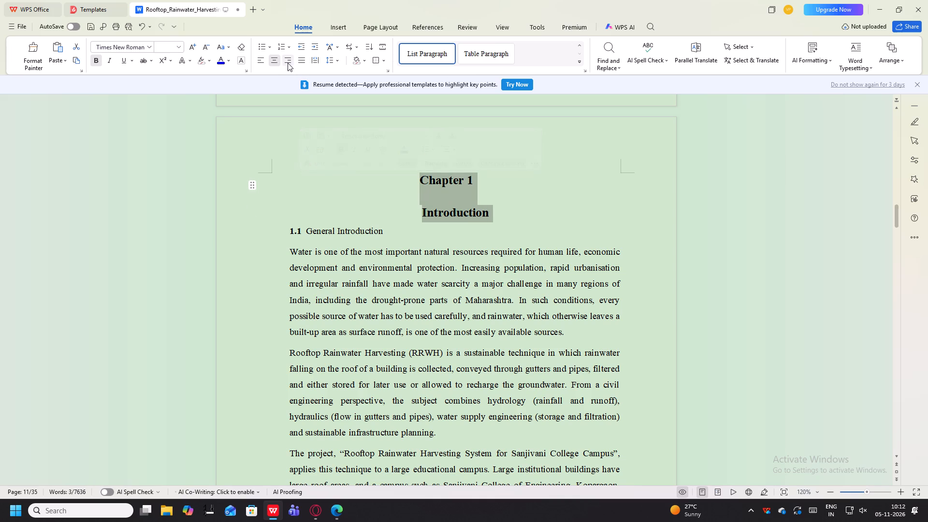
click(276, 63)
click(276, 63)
Insert six spaces before "Chapter 1" to shift it into line above "Introduction".
click(416, 194)
click(422, 179)
key(space)
key(space)
key(space)
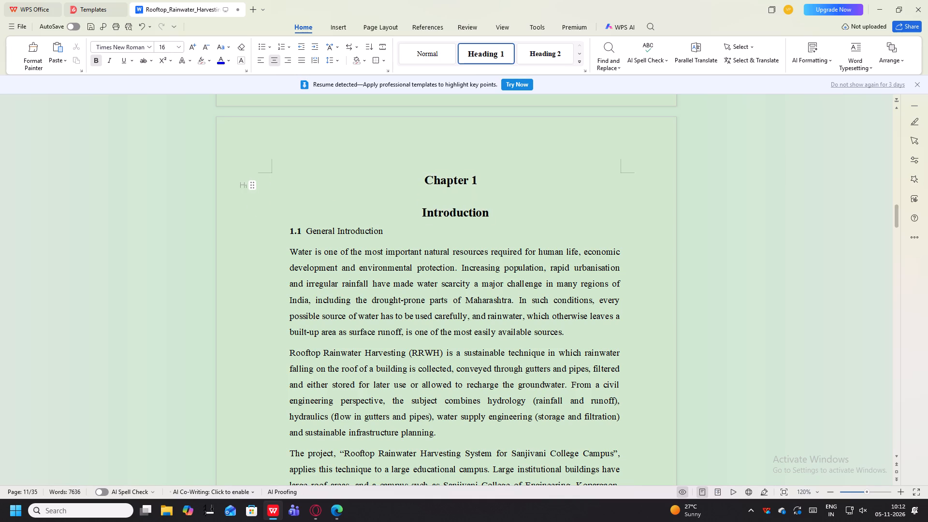
key(space)
key(space)
key(space)
Delete "Introduction" from the section 1.1 heading, leaving only "General".
scroll(486, 219, down, 4)
scroll(484, 220, up, 2)
drag(398, 152, 365, 156)
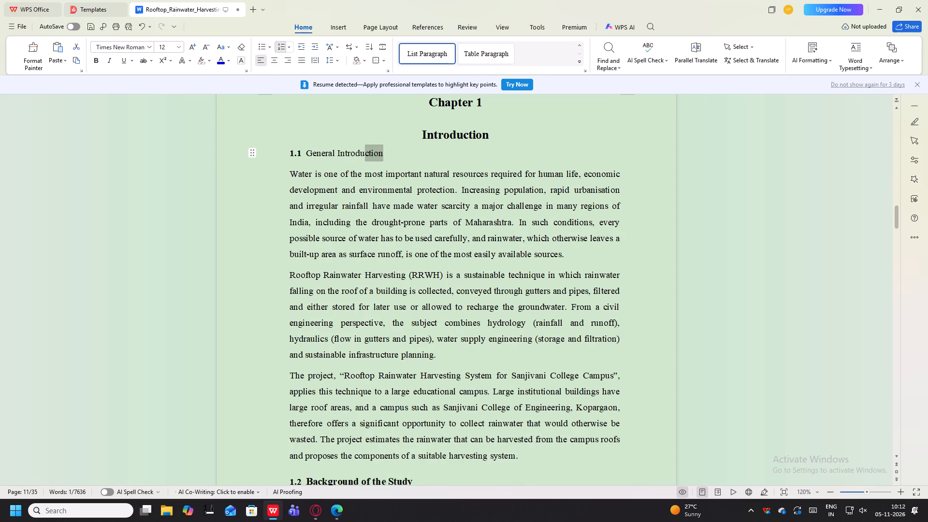
drag(365, 156, 336, 154)
key(BackSpace)
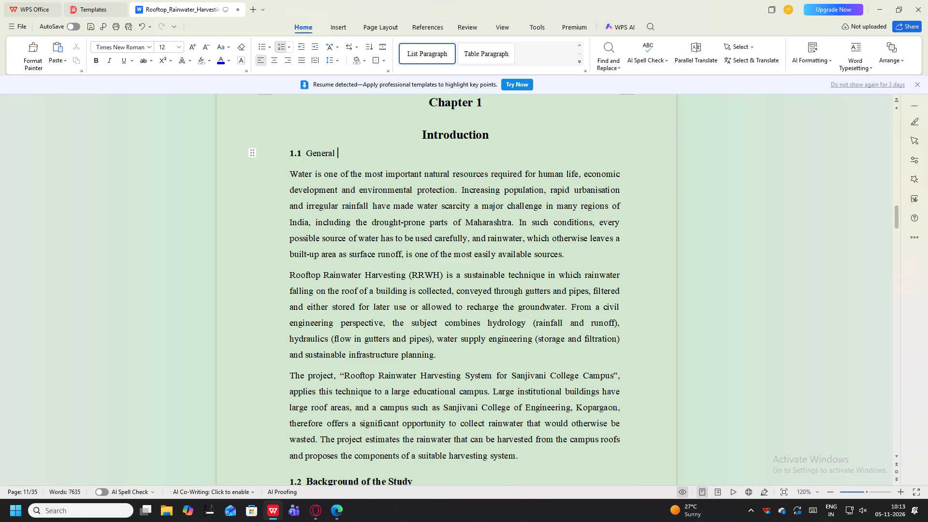
Make the section 1.1 heading text "General" bold.
drag(342, 148, 262, 148)
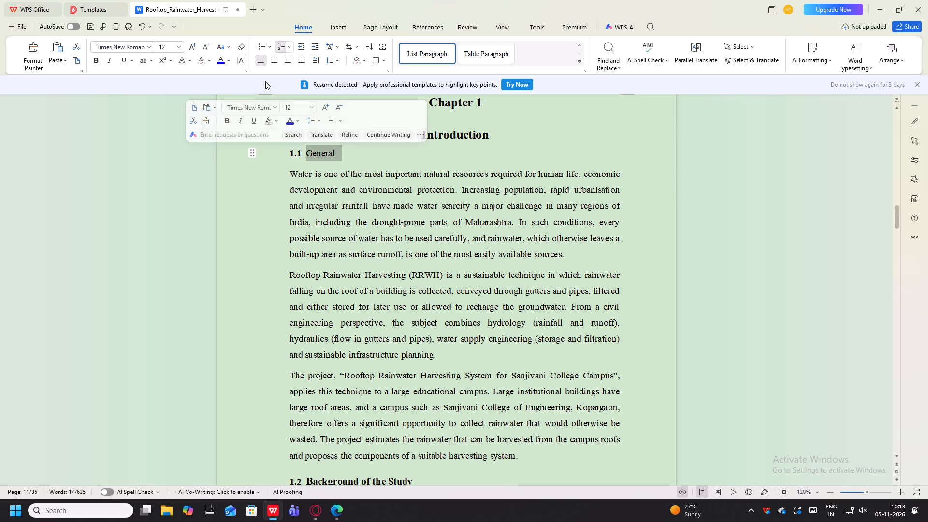
click(95, 64)
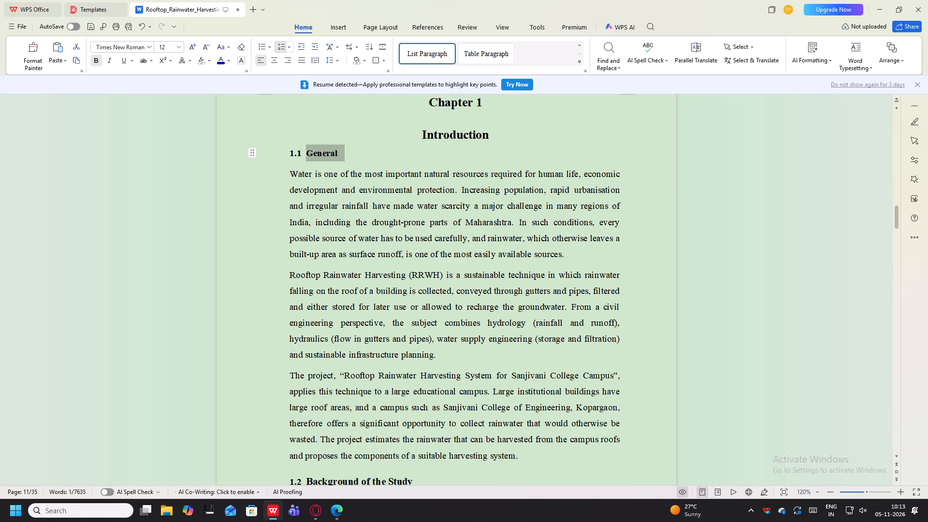
click(362, 280)
Review the remaining sections of Chapter 1, from Background of the Study to the chapter's end, for heading and text formatting.
scroll(363, 282, down, 4)
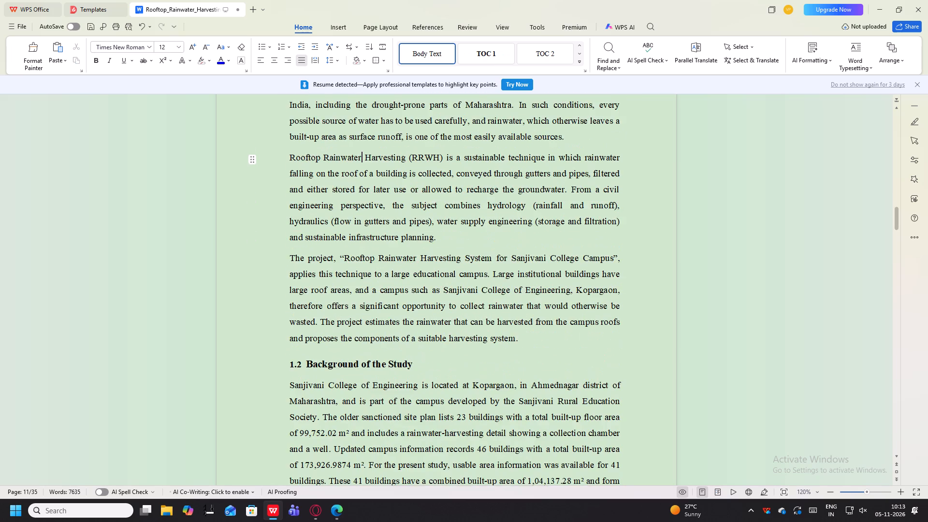
scroll(368, 309, down, 5)
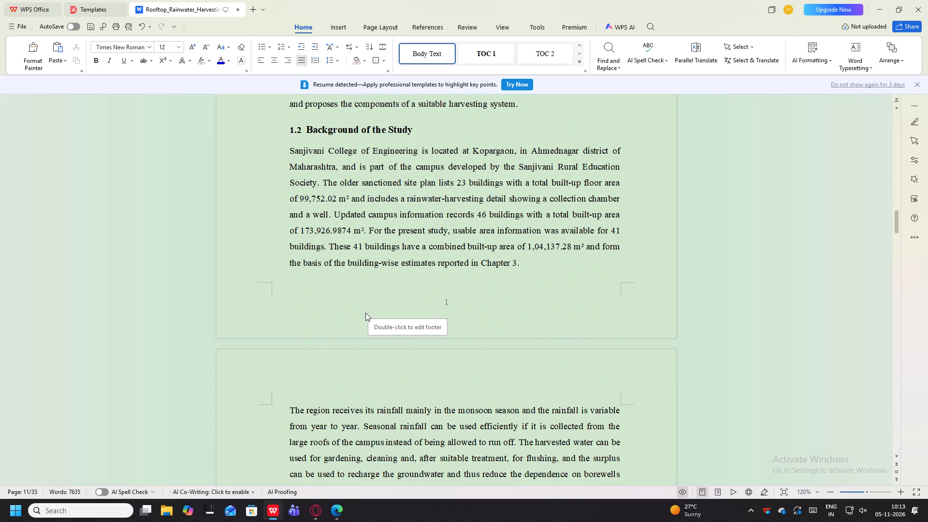
scroll(365, 313, down, 7)
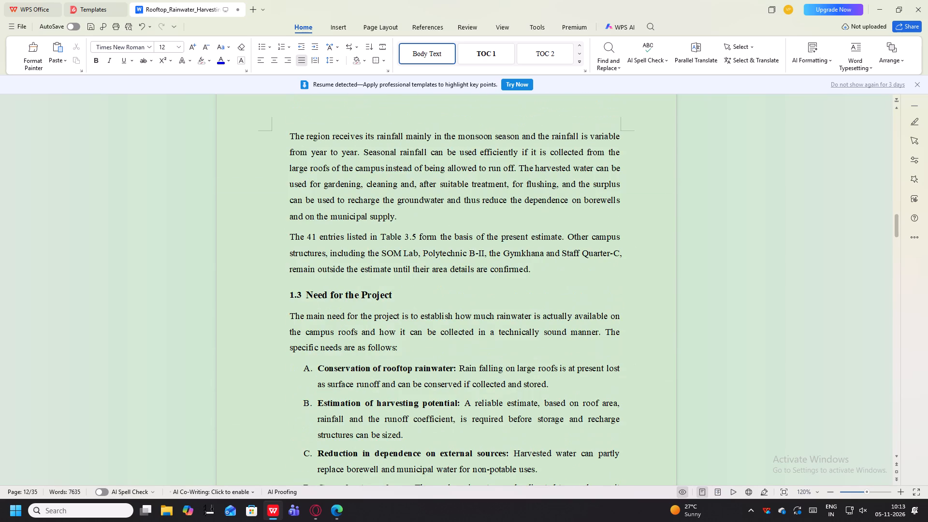
scroll(365, 313, down, 10)
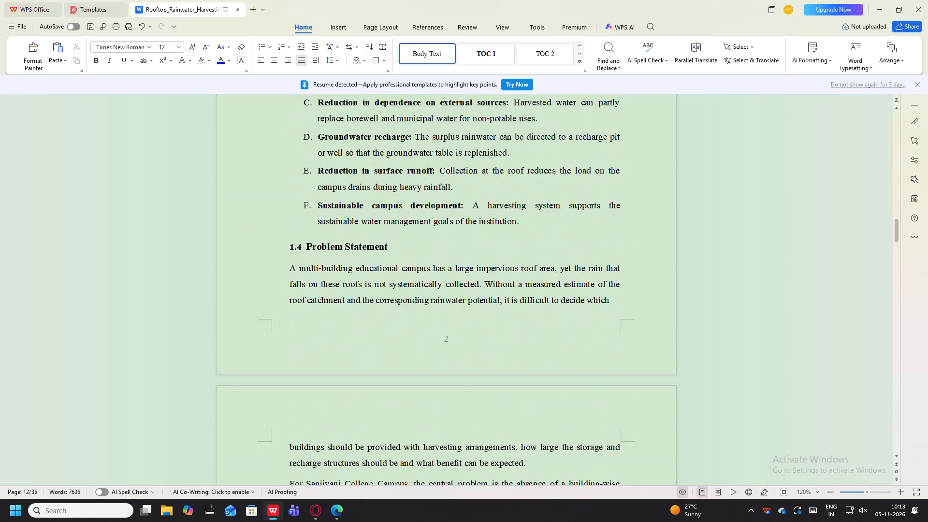
scroll(360, 319, up, 1)
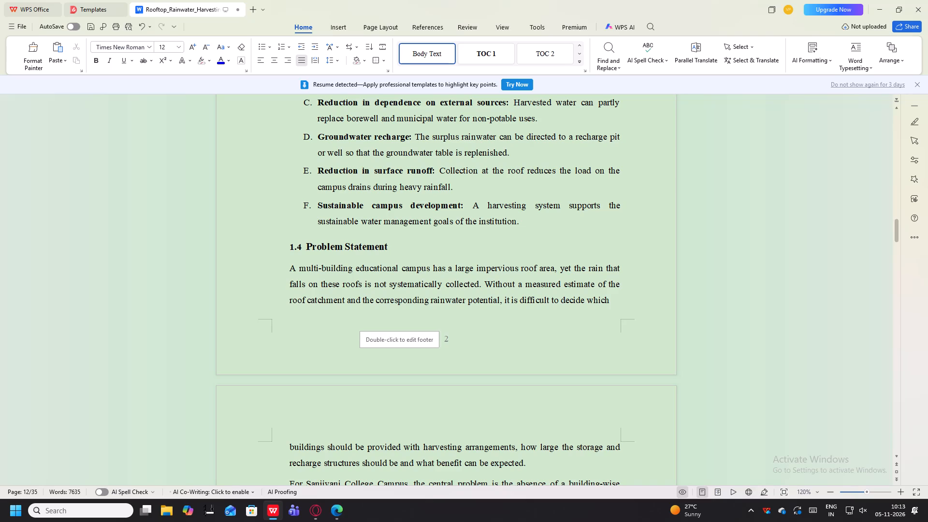
scroll(359, 324, down, 4)
scroll(359, 325, up, 4)
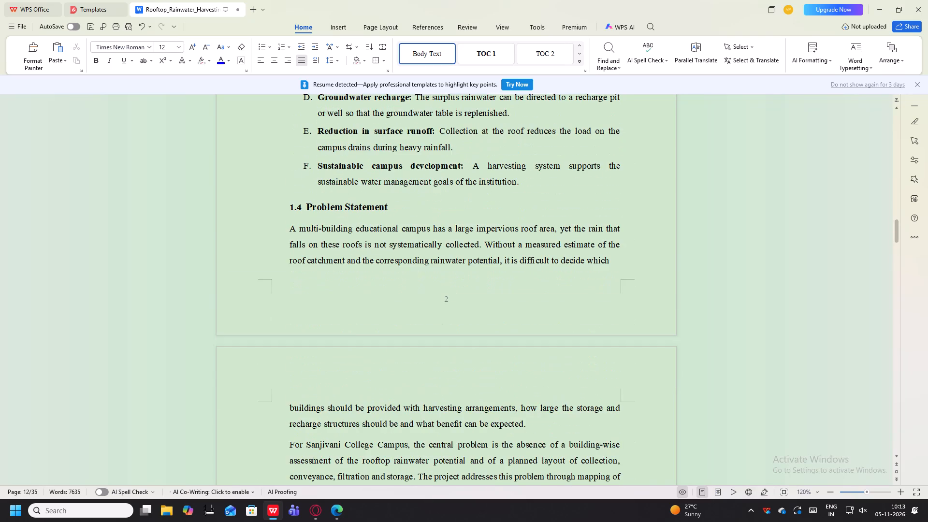
scroll(359, 325, up, 7)
scroll(359, 325, down, 10)
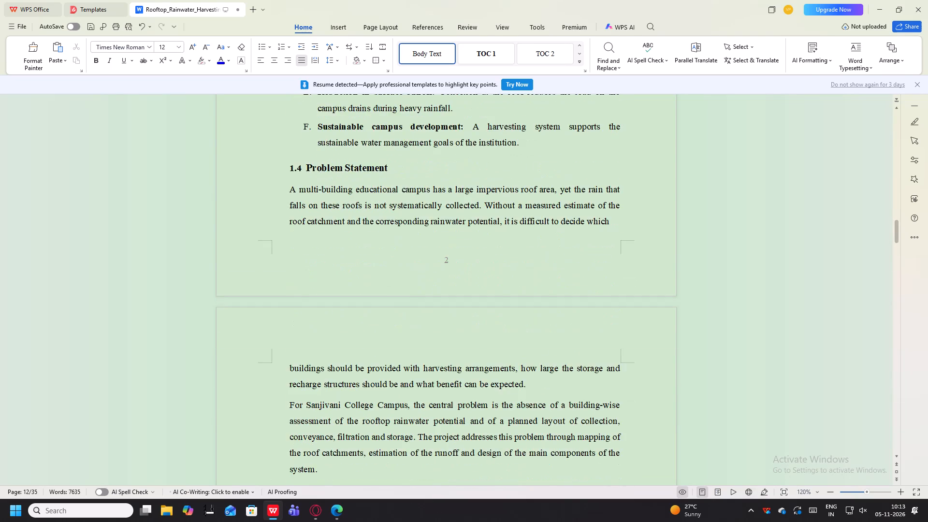
scroll(357, 325, down, 4)
drag(478, 357, 414, 326)
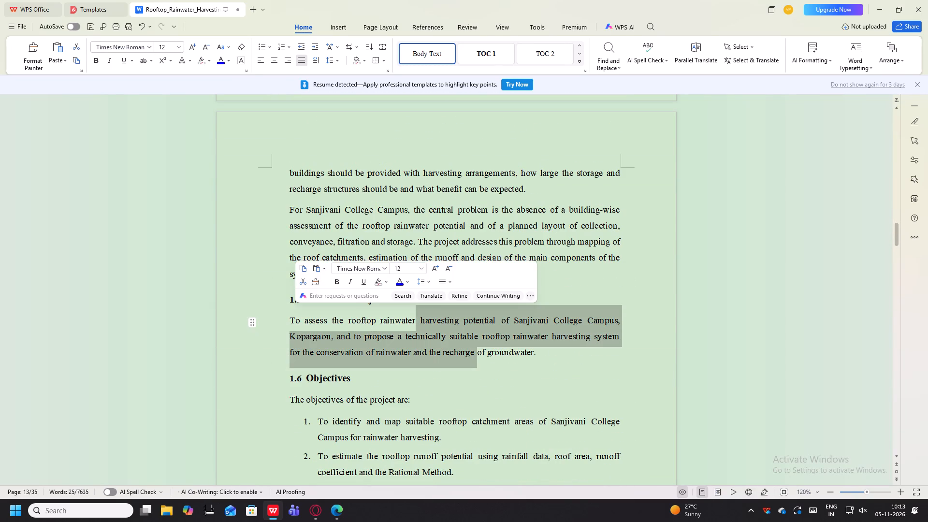
click(390, 335)
scroll(396, 356, down, 7)
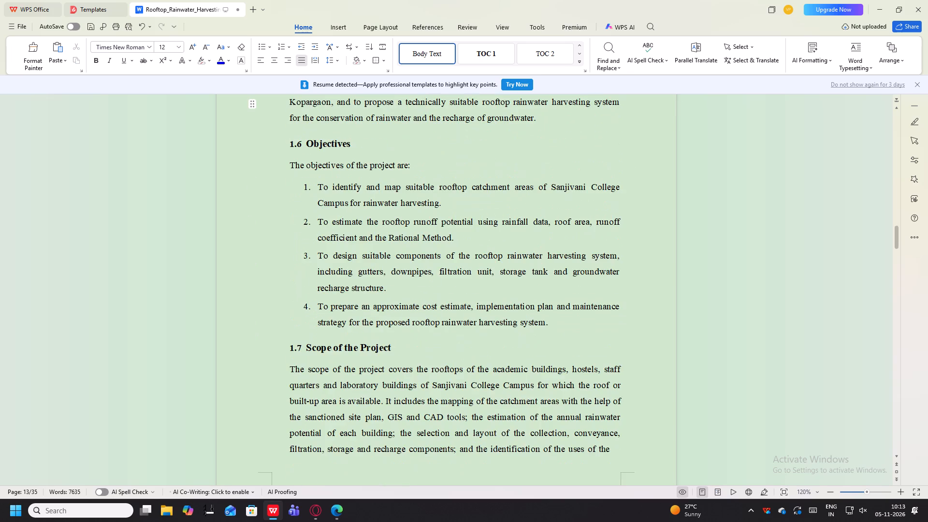
scroll(396, 357, down, 16)
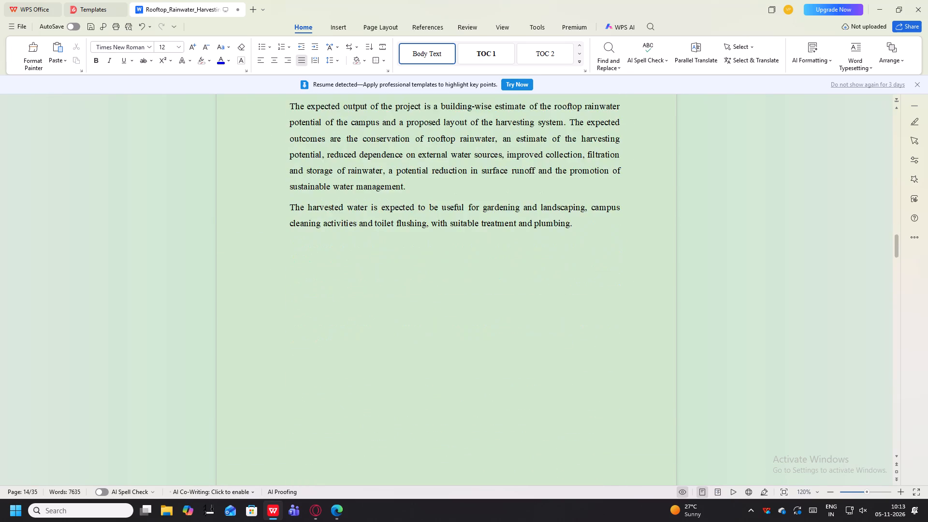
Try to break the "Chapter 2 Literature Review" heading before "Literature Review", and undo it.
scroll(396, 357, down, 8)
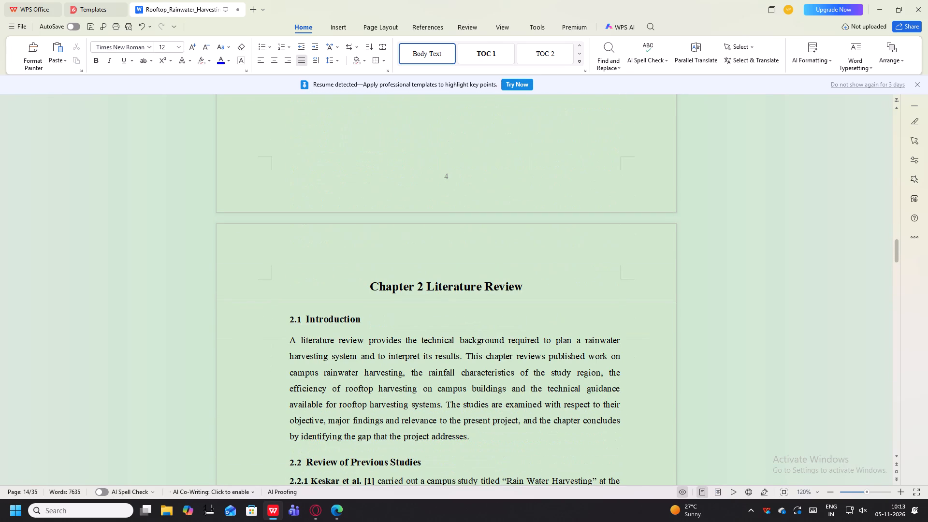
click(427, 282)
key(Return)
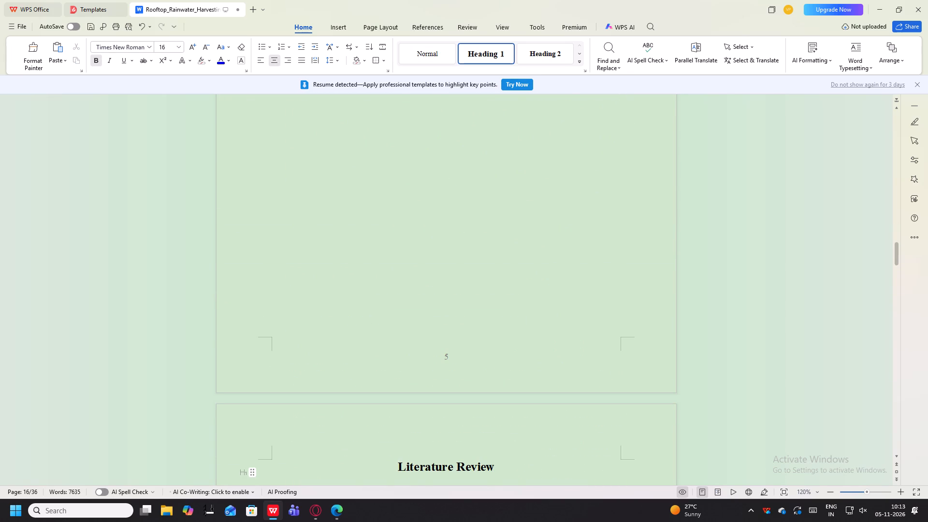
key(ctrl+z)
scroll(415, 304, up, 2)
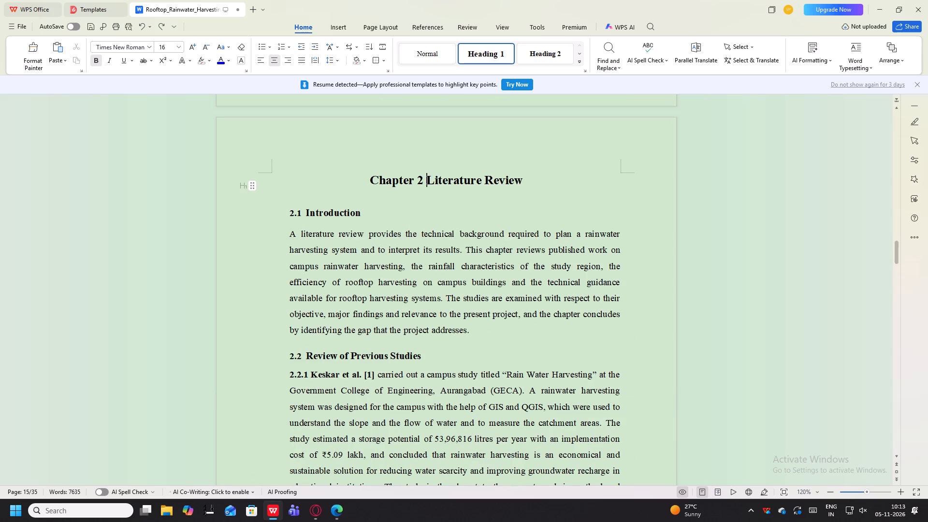
Copy "Literature Review" from the Chapter 2 heading and delete it there, leaving only "Chapter 2".
drag(426, 181, 514, 193)
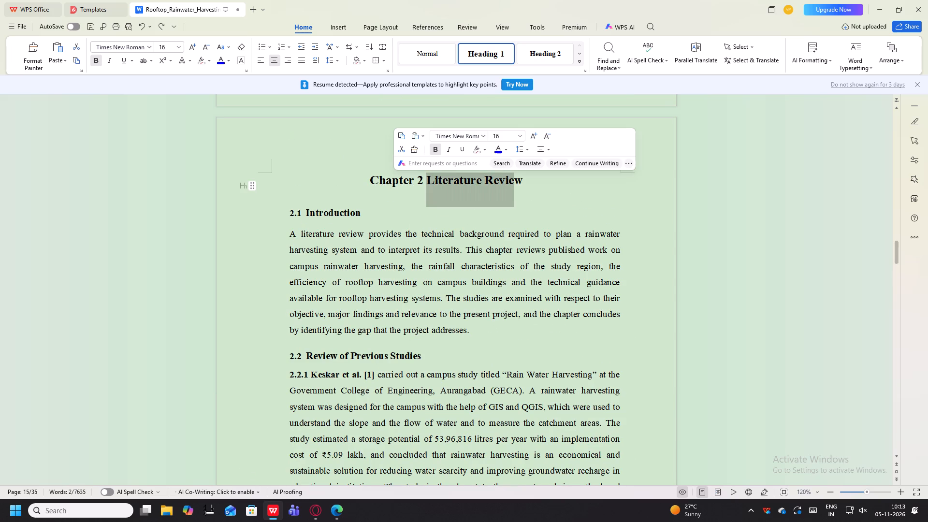
click(516, 190)
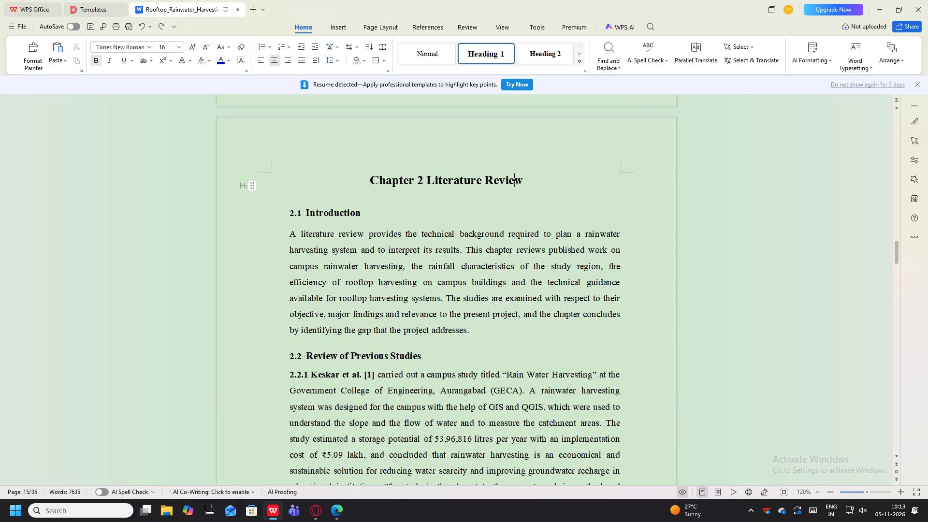
drag(426, 176, 525, 175)
key(ctrl+c)
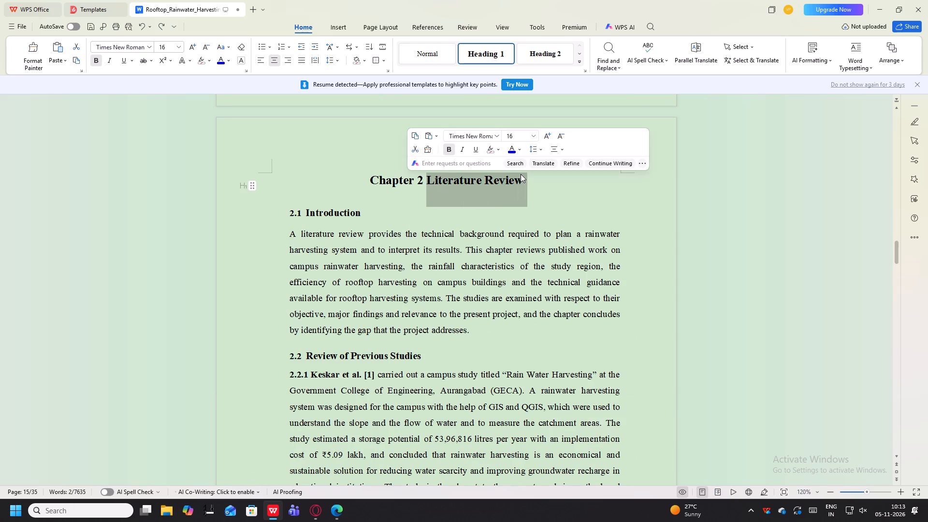
key(BackSpace)
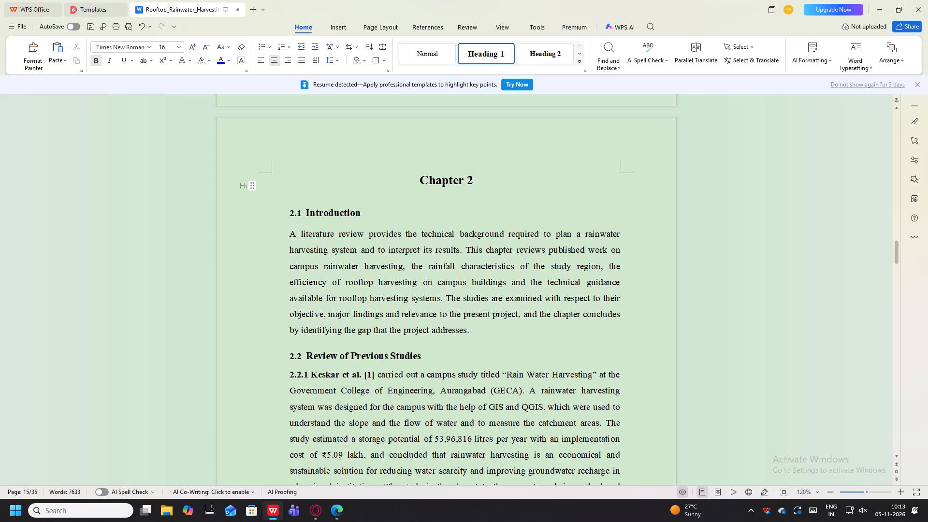
click(494, 201)
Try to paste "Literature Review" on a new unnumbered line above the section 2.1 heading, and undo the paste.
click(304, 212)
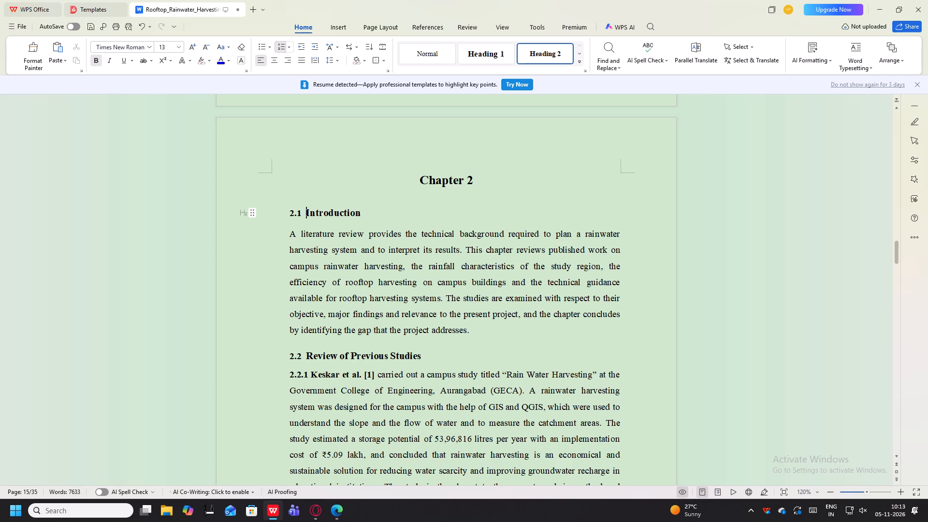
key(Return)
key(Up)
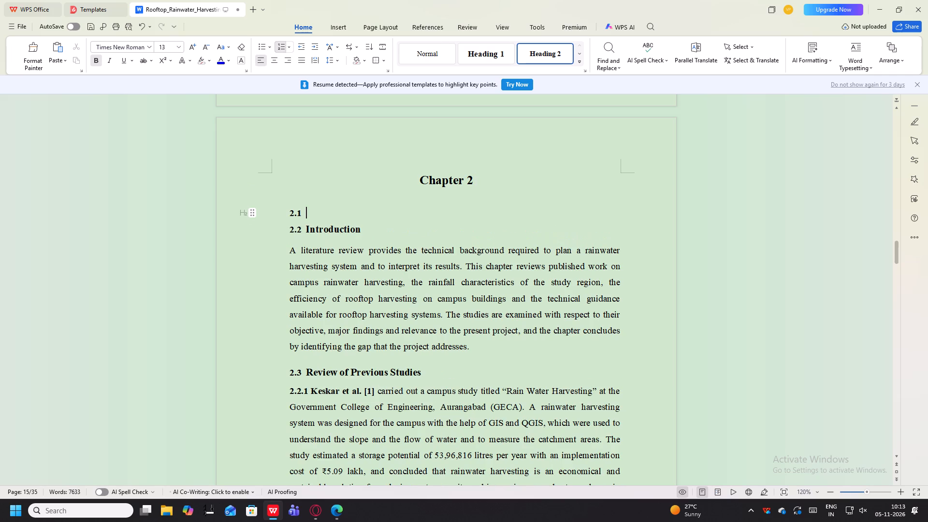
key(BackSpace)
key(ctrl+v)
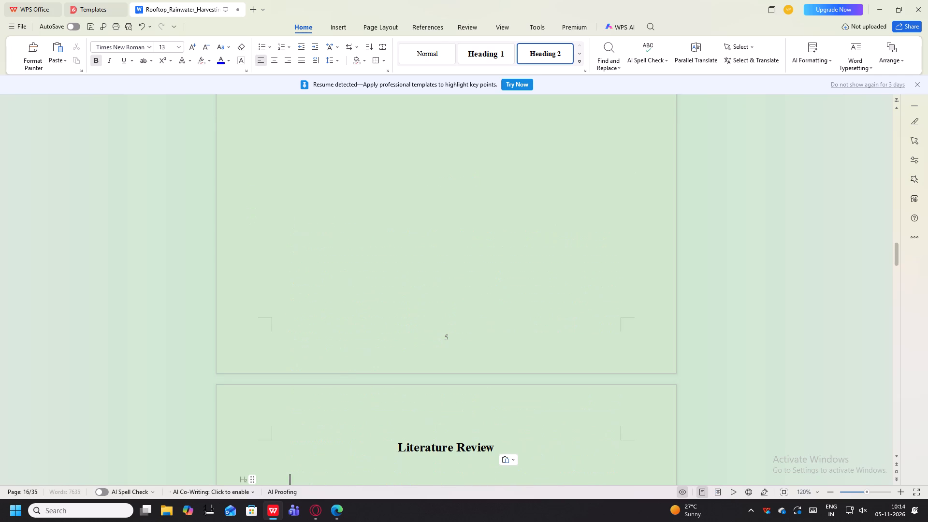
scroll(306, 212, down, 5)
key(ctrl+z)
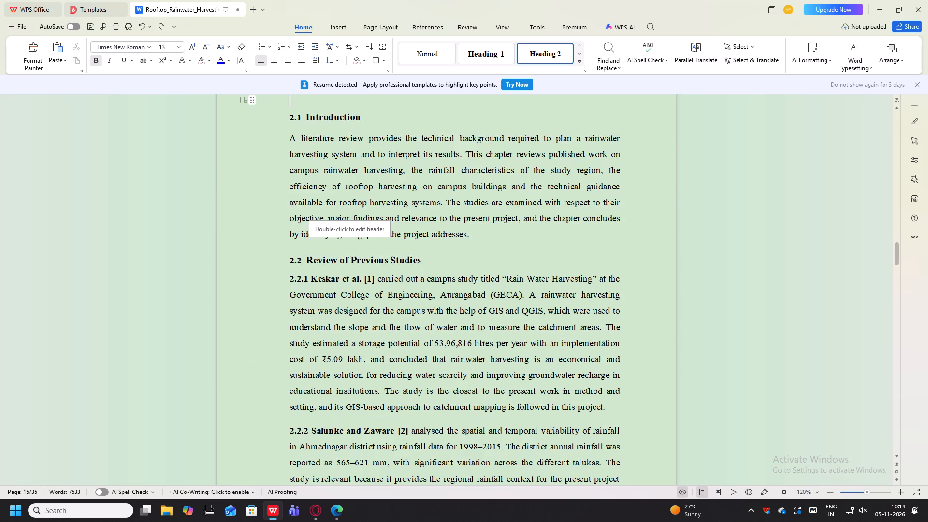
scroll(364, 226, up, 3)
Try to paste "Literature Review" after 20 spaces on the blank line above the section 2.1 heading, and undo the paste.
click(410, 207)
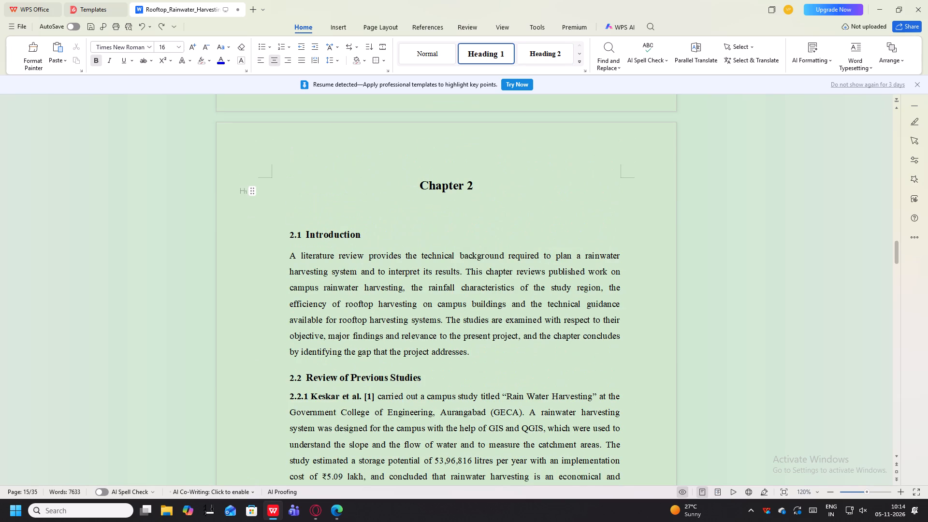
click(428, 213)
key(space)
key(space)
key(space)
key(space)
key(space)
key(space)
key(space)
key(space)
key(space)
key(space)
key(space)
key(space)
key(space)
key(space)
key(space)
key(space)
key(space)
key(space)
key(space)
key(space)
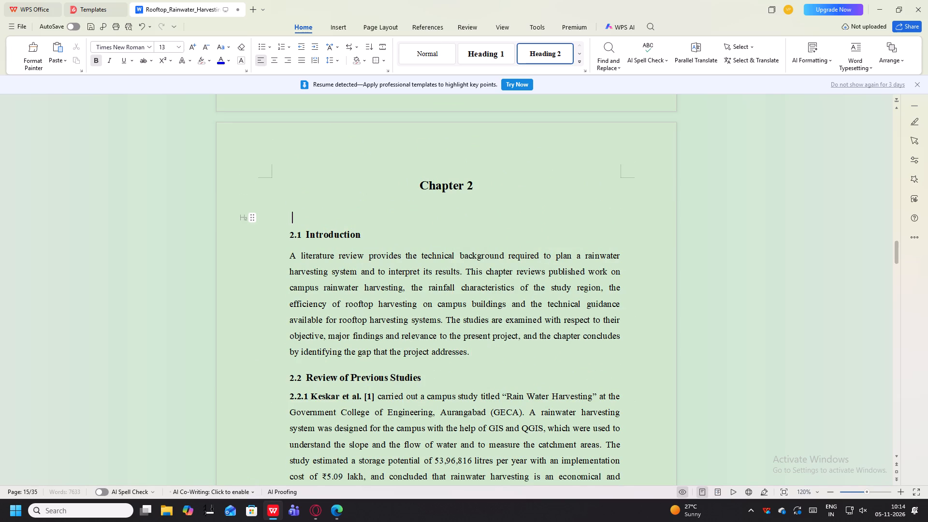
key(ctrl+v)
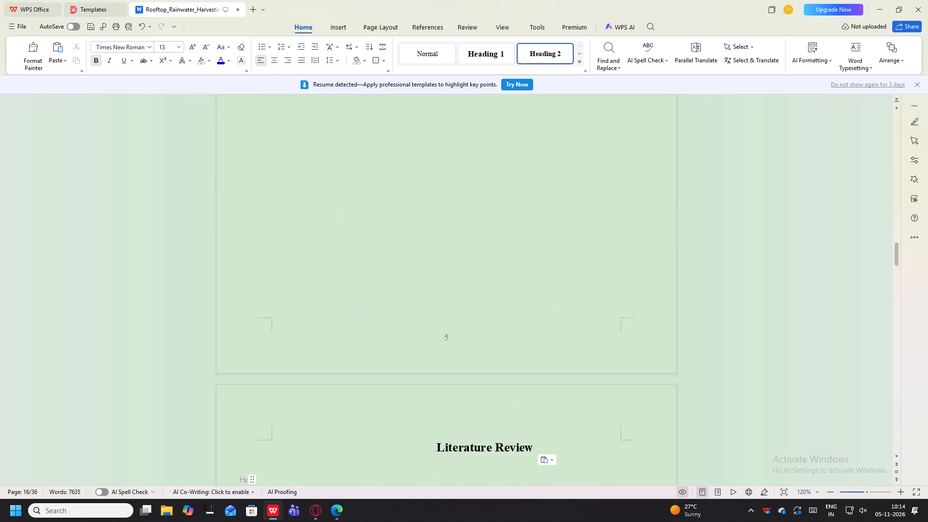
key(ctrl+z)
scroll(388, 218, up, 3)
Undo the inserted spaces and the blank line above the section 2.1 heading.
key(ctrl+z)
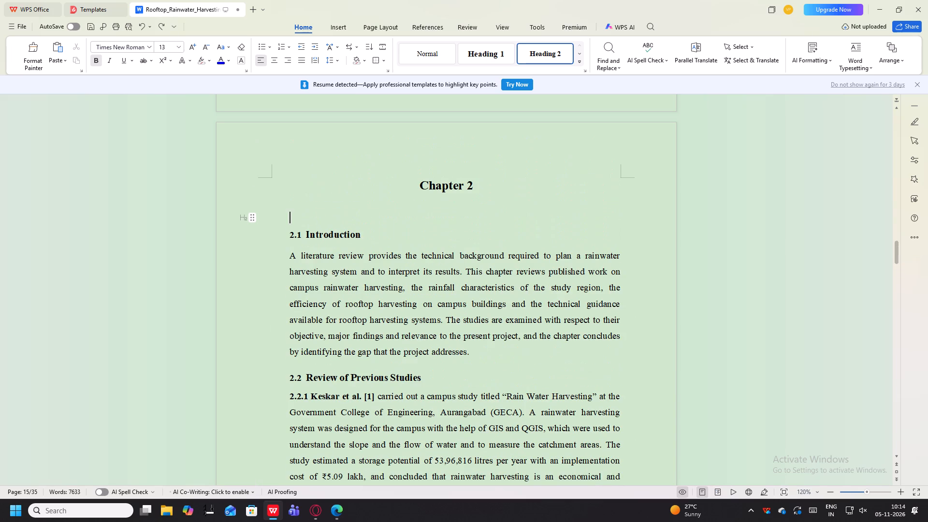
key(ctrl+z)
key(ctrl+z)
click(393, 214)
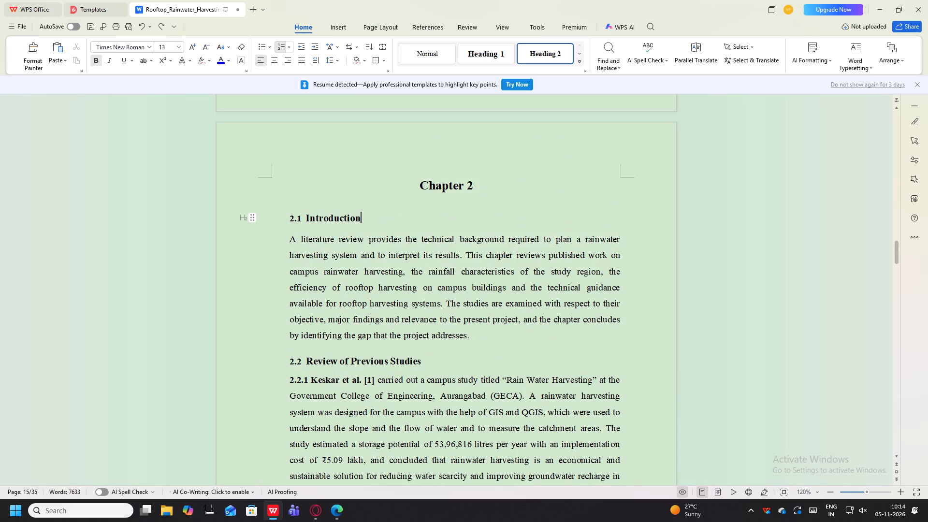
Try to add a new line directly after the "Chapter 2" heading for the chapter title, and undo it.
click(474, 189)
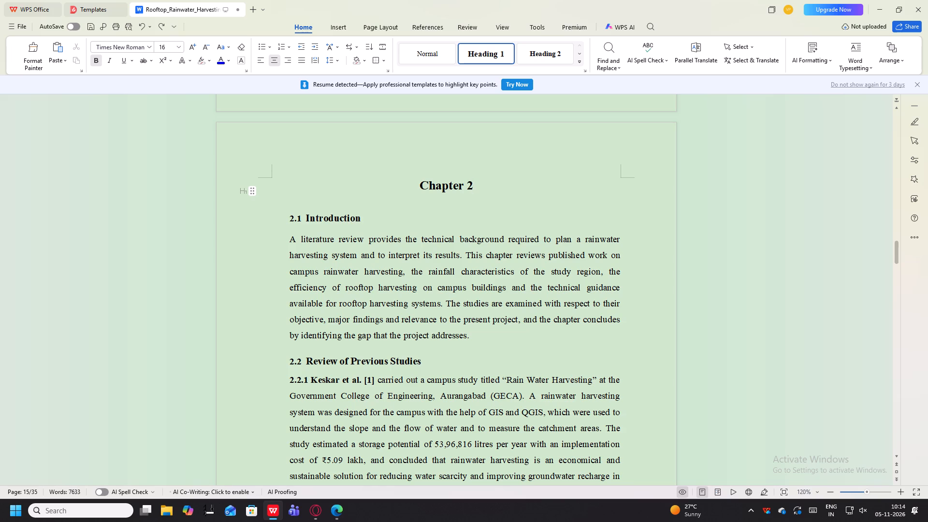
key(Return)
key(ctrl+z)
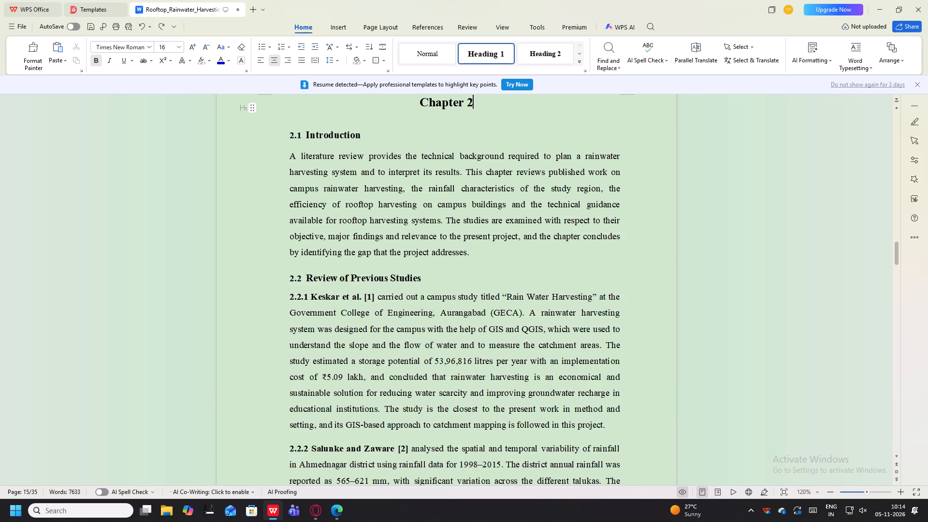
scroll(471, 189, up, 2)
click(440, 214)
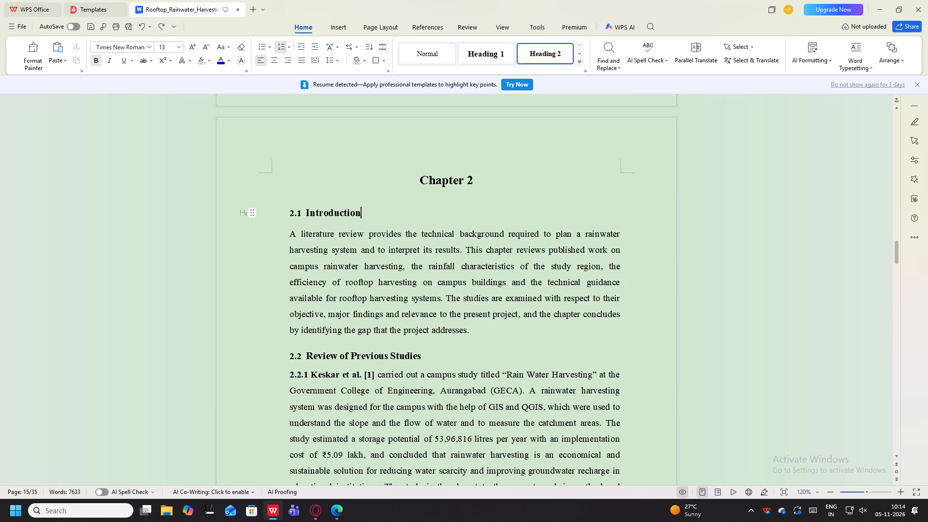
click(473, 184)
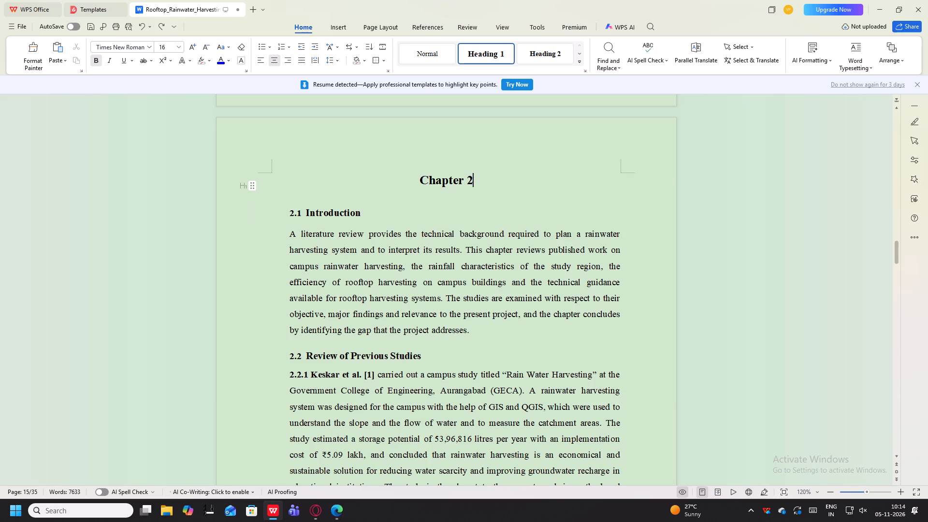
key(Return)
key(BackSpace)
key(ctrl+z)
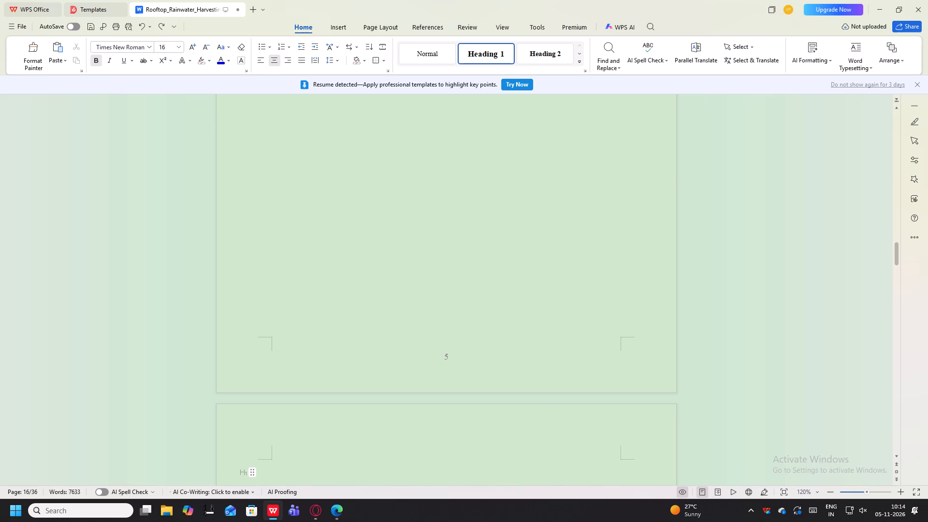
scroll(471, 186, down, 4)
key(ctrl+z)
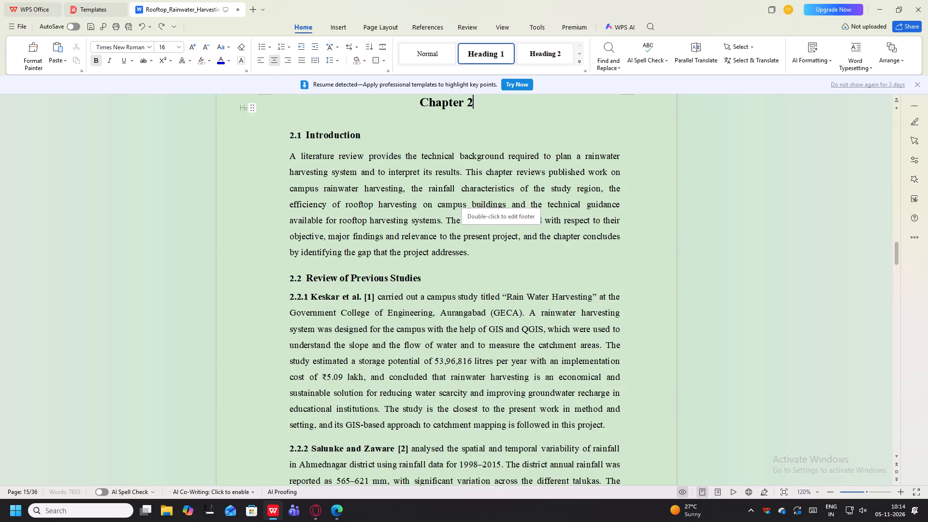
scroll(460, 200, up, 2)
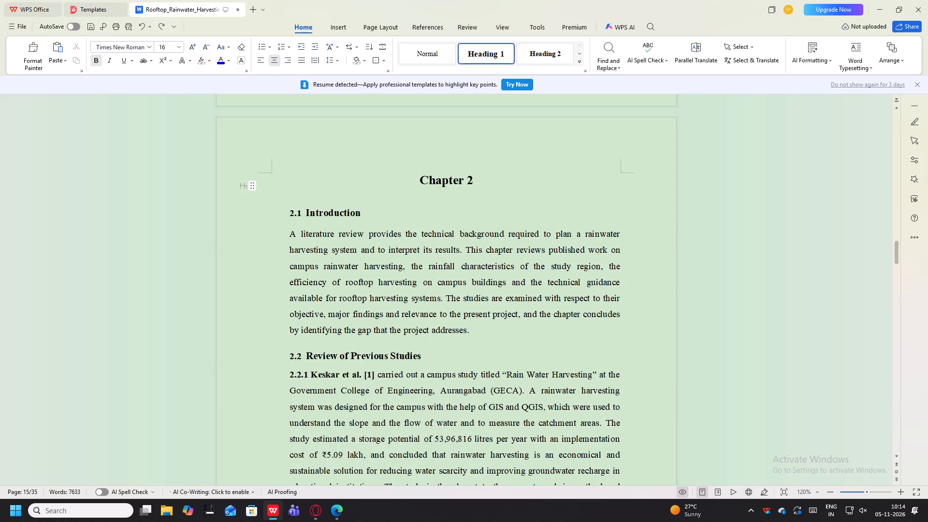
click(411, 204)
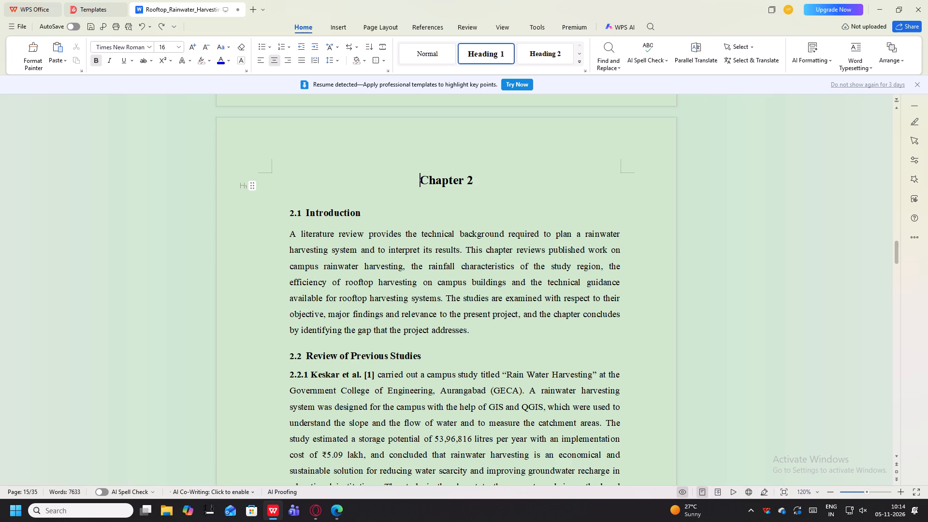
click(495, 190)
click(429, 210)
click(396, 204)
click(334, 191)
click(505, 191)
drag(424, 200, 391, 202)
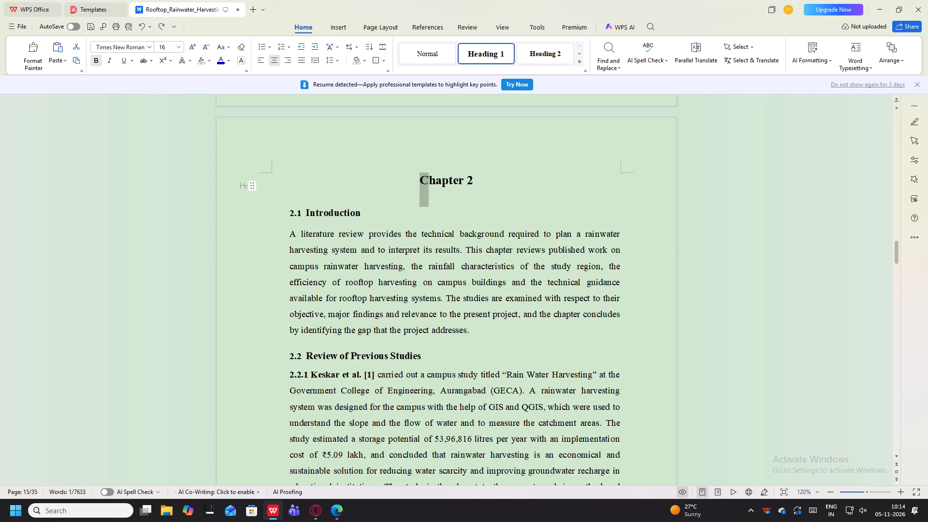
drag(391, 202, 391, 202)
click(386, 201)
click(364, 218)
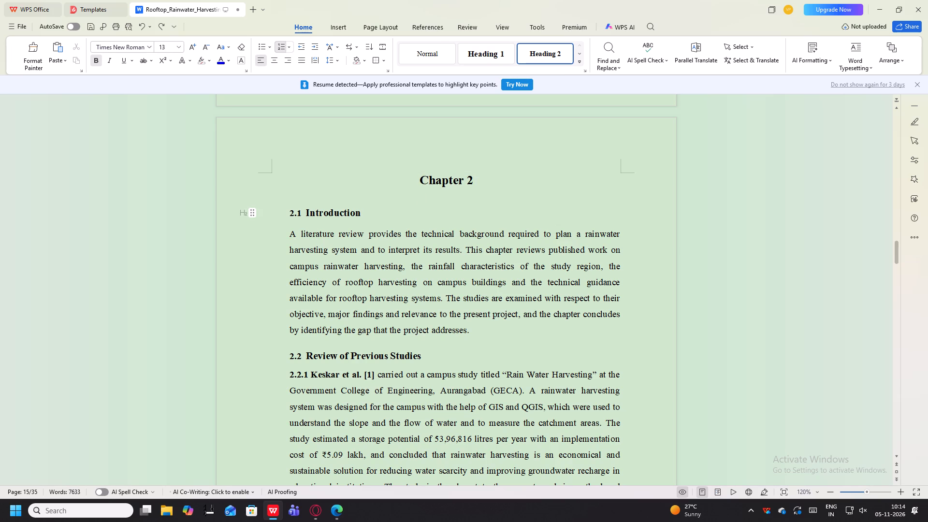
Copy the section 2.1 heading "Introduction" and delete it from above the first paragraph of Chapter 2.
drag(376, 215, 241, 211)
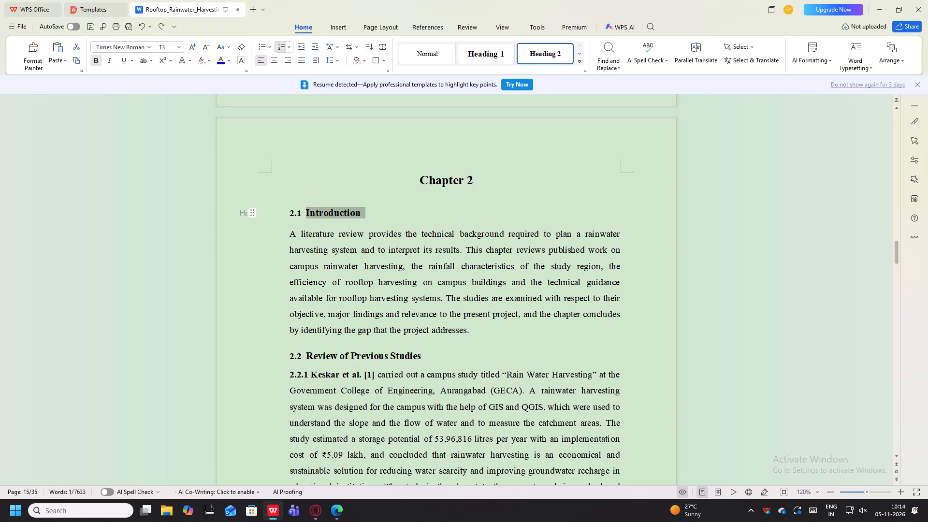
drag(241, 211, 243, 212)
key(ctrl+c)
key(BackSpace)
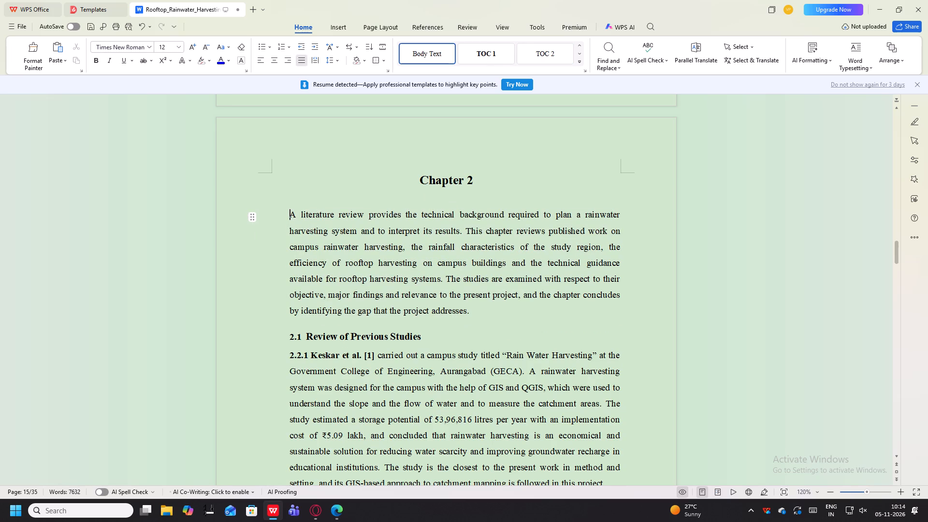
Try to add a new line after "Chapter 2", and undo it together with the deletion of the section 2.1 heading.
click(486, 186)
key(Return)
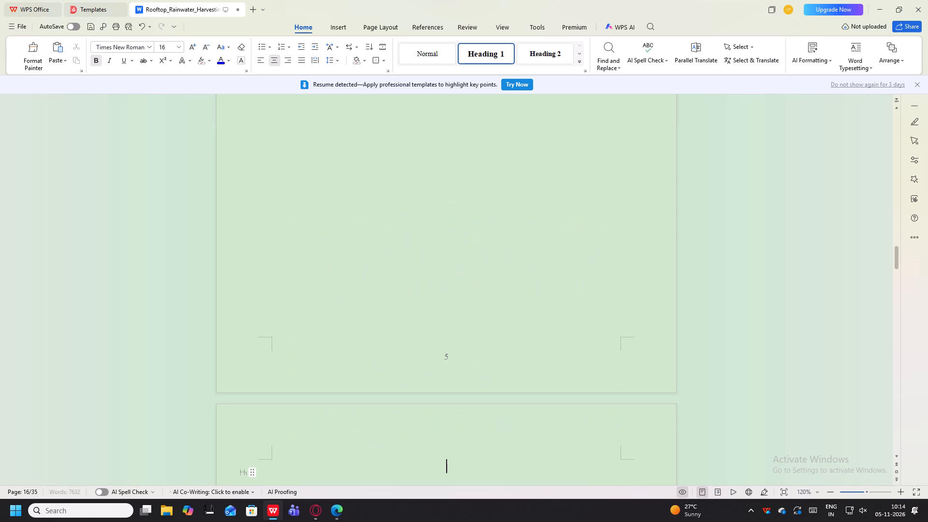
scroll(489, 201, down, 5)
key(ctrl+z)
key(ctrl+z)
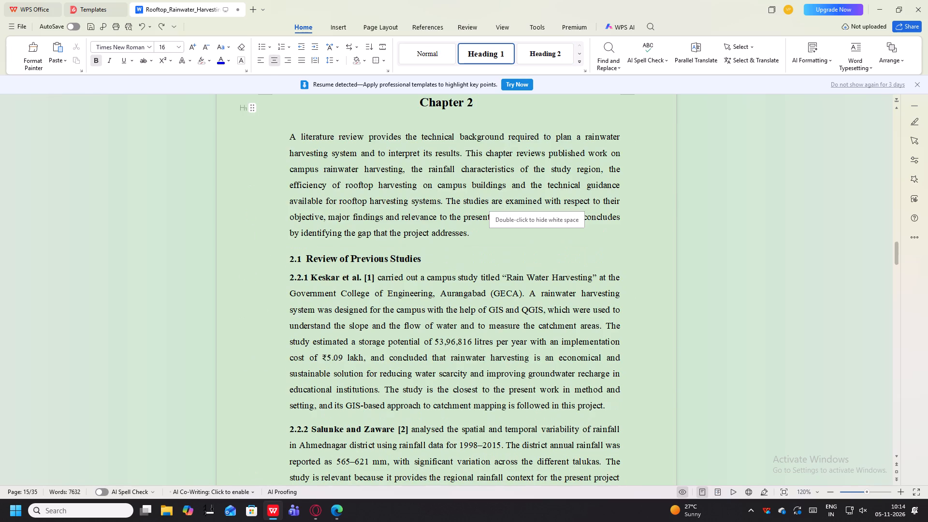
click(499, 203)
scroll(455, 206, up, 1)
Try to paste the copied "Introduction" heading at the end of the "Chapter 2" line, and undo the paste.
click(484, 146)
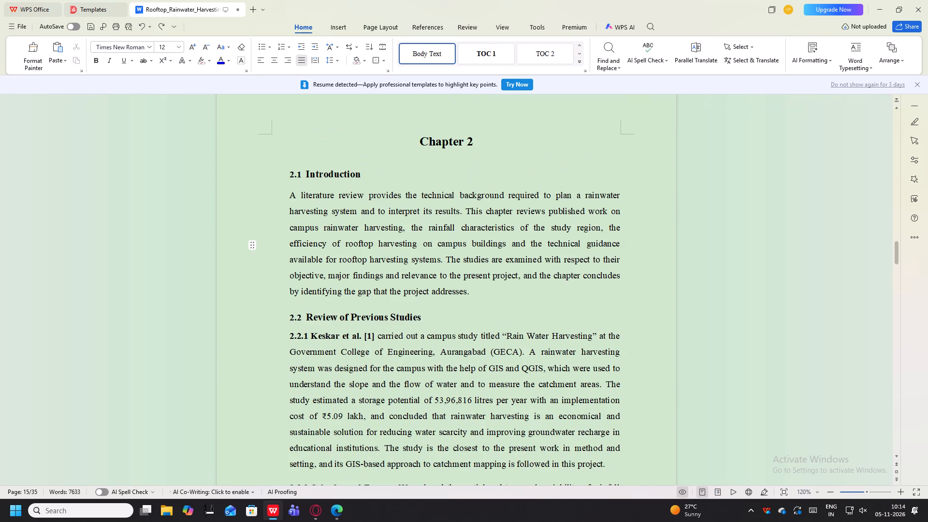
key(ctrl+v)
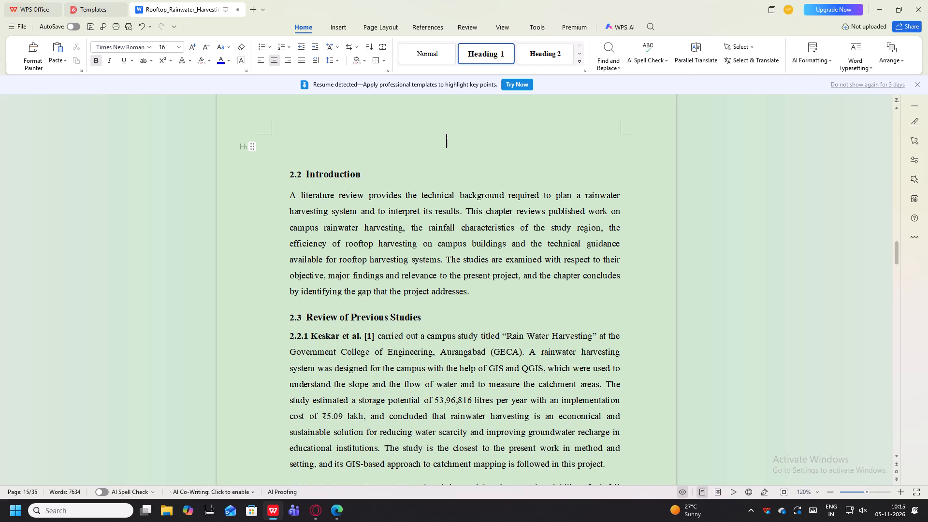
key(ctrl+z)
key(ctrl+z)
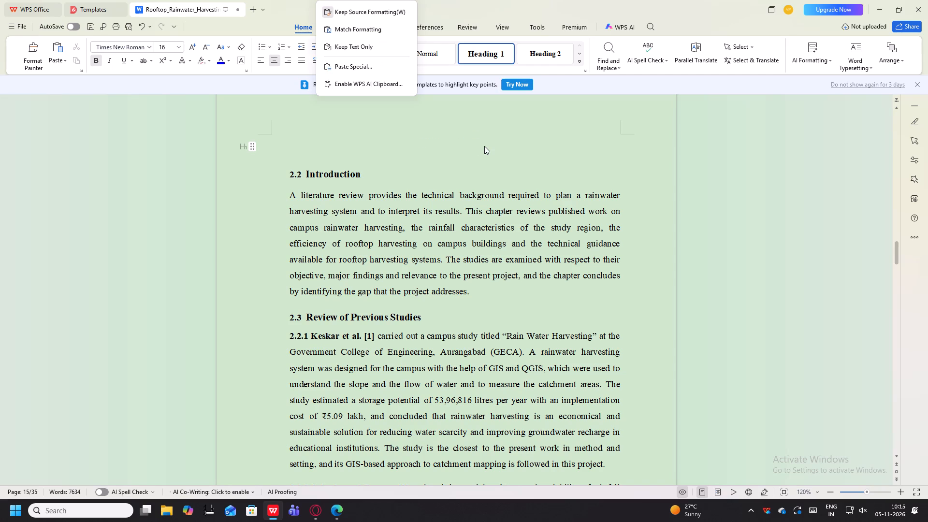
Undo the latest heading edits until "Literature Review" is back after "Chapter 2".
key(ctrl+z)
key(Escape)
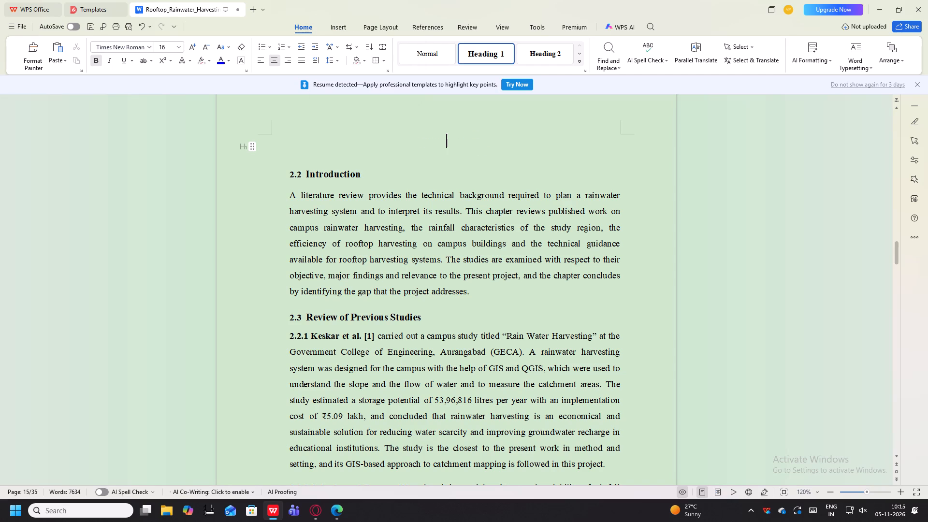
scroll(459, 162, up, 1)
key(ctrl+z)
key(ctrl+z)
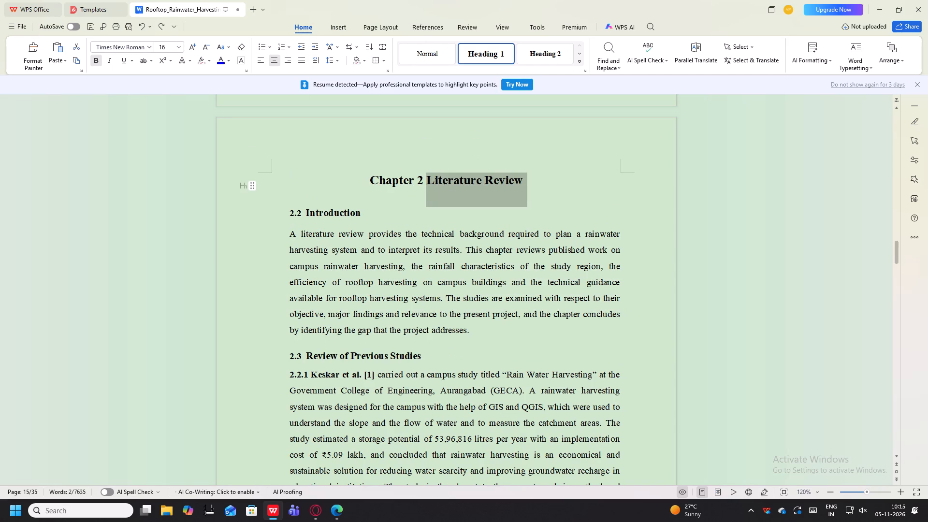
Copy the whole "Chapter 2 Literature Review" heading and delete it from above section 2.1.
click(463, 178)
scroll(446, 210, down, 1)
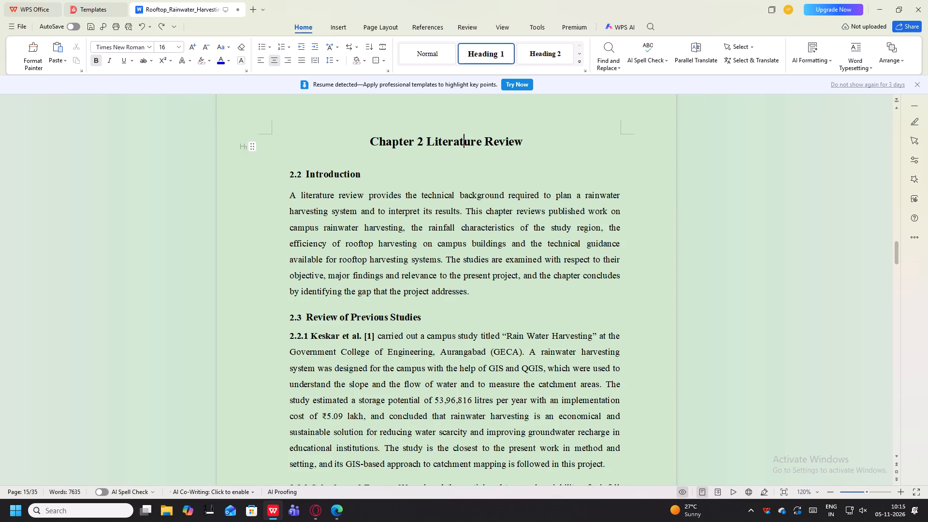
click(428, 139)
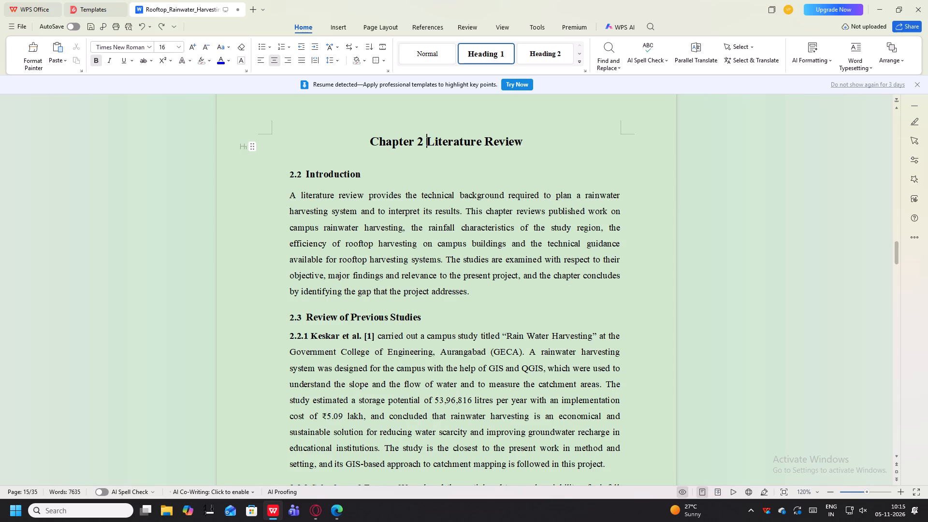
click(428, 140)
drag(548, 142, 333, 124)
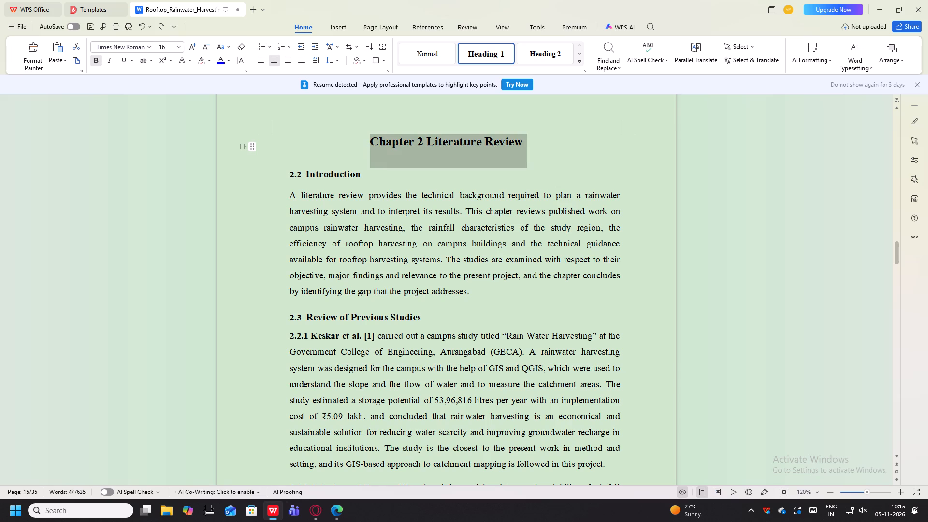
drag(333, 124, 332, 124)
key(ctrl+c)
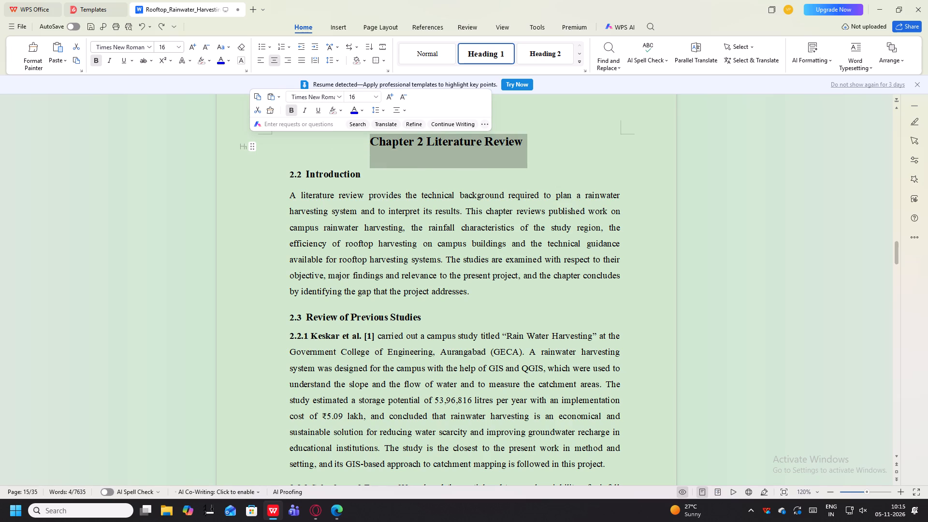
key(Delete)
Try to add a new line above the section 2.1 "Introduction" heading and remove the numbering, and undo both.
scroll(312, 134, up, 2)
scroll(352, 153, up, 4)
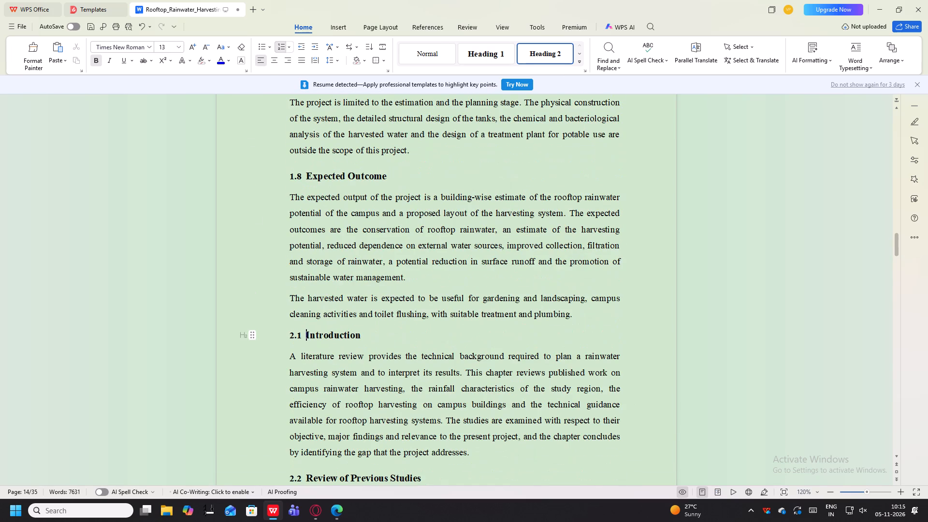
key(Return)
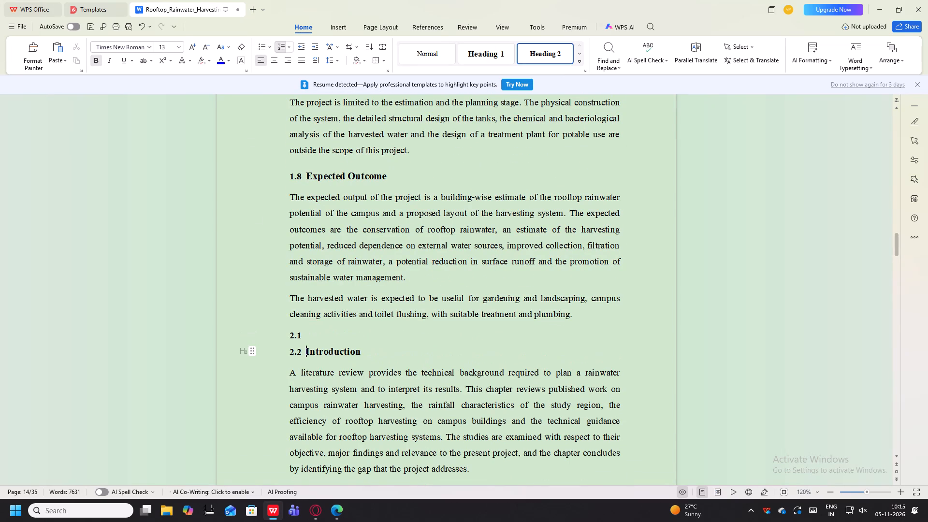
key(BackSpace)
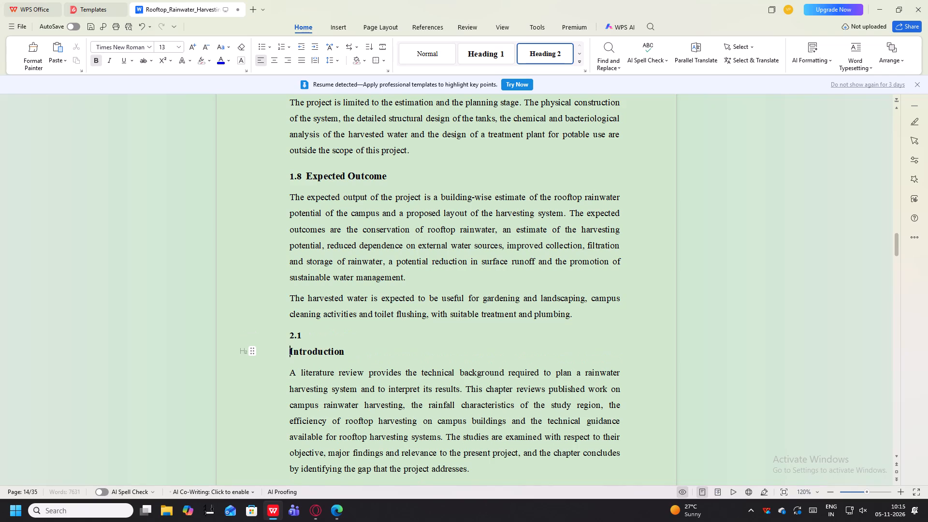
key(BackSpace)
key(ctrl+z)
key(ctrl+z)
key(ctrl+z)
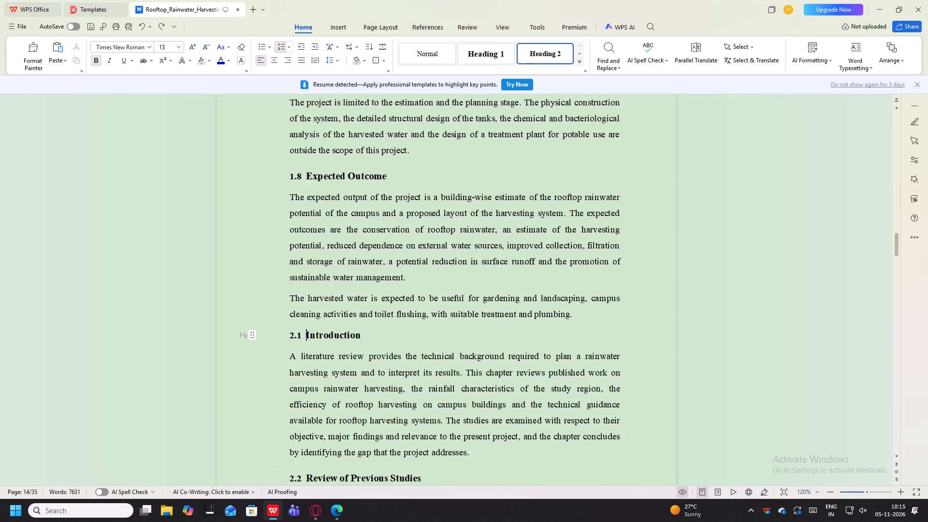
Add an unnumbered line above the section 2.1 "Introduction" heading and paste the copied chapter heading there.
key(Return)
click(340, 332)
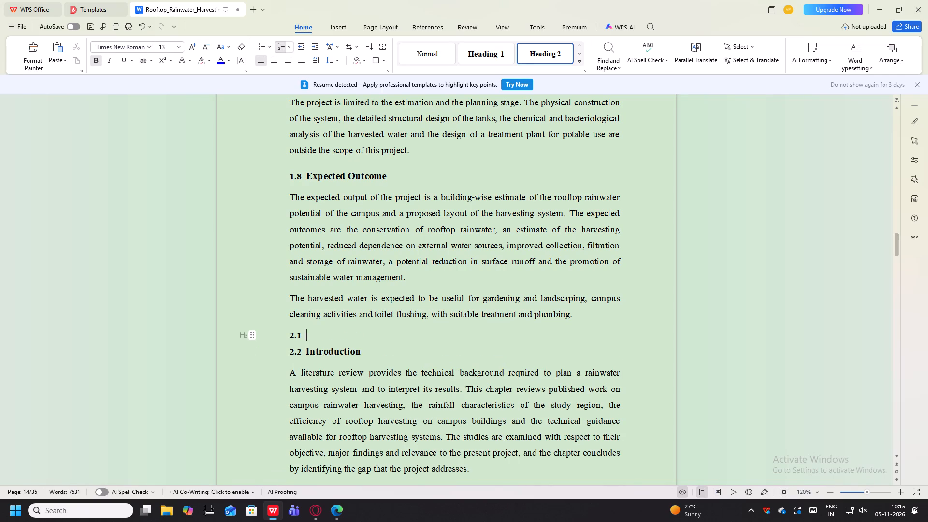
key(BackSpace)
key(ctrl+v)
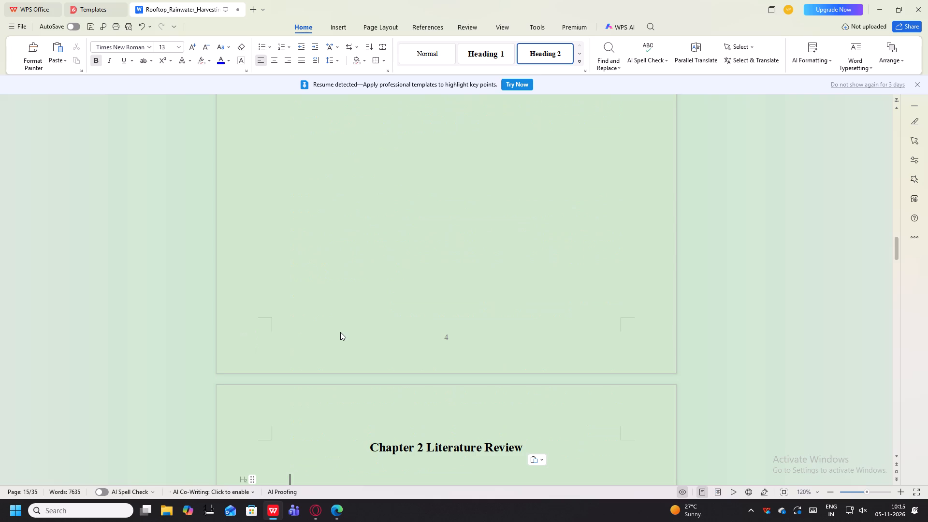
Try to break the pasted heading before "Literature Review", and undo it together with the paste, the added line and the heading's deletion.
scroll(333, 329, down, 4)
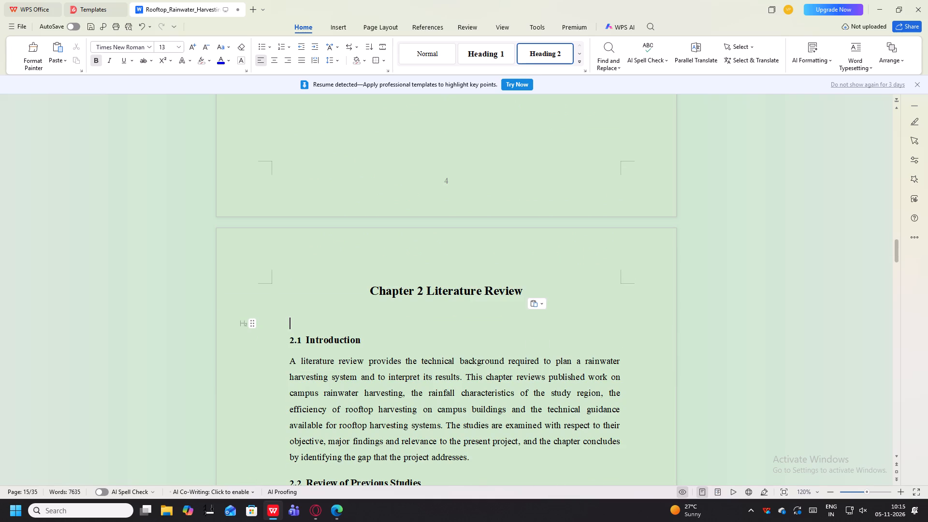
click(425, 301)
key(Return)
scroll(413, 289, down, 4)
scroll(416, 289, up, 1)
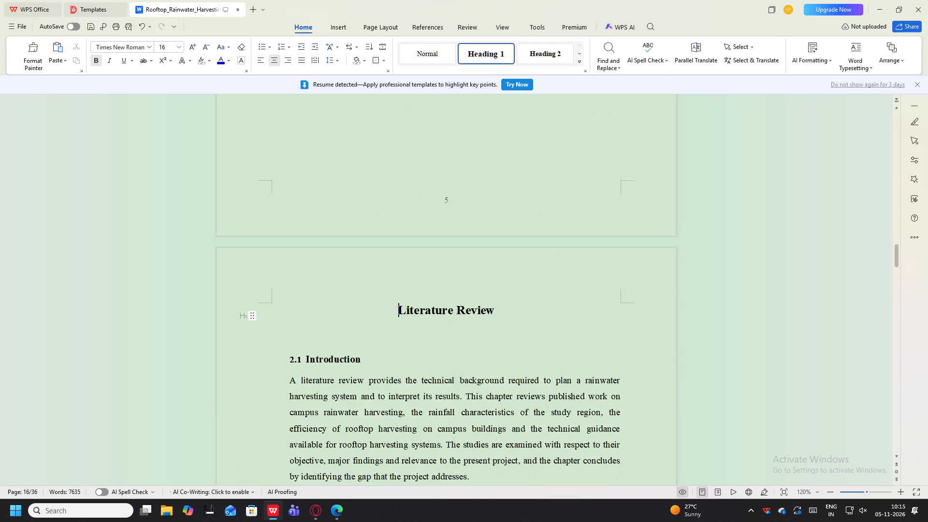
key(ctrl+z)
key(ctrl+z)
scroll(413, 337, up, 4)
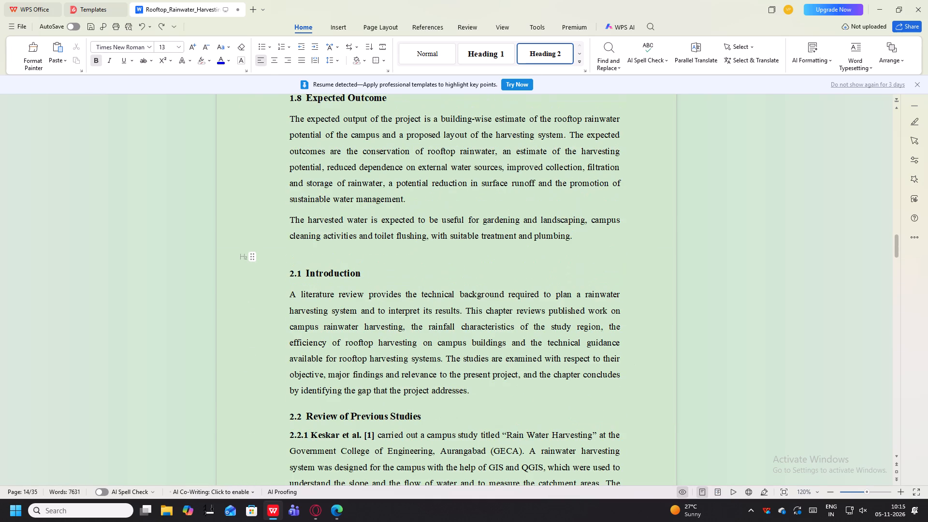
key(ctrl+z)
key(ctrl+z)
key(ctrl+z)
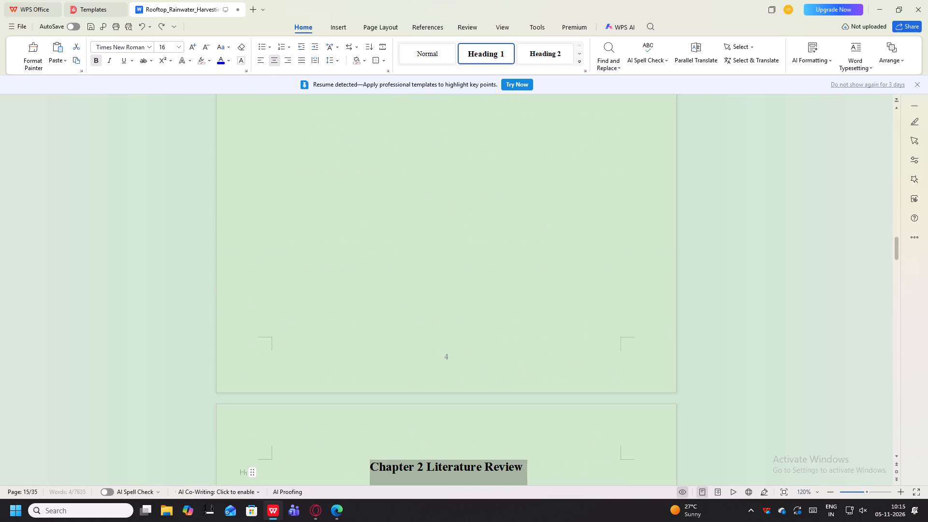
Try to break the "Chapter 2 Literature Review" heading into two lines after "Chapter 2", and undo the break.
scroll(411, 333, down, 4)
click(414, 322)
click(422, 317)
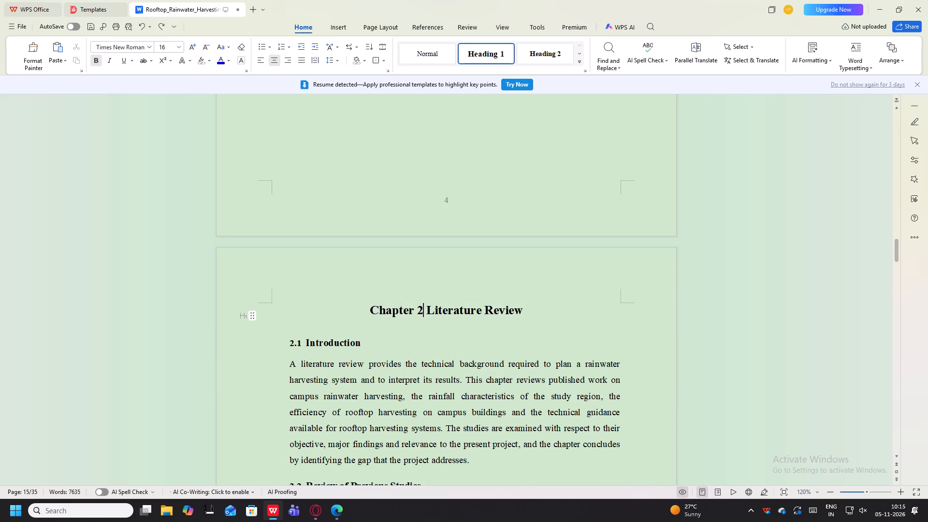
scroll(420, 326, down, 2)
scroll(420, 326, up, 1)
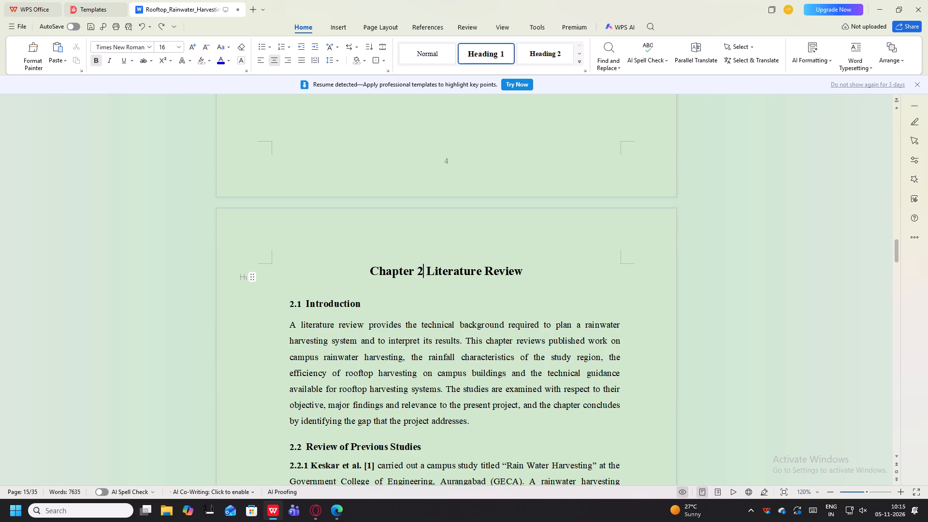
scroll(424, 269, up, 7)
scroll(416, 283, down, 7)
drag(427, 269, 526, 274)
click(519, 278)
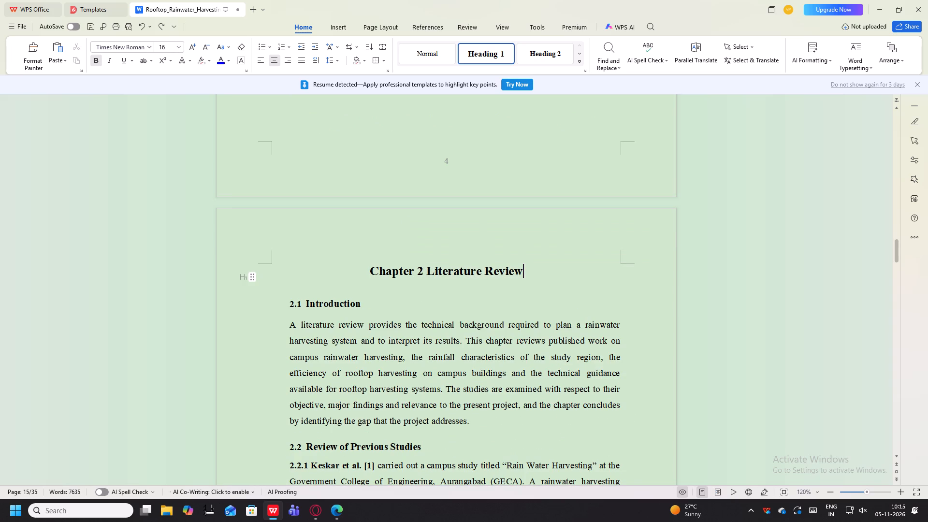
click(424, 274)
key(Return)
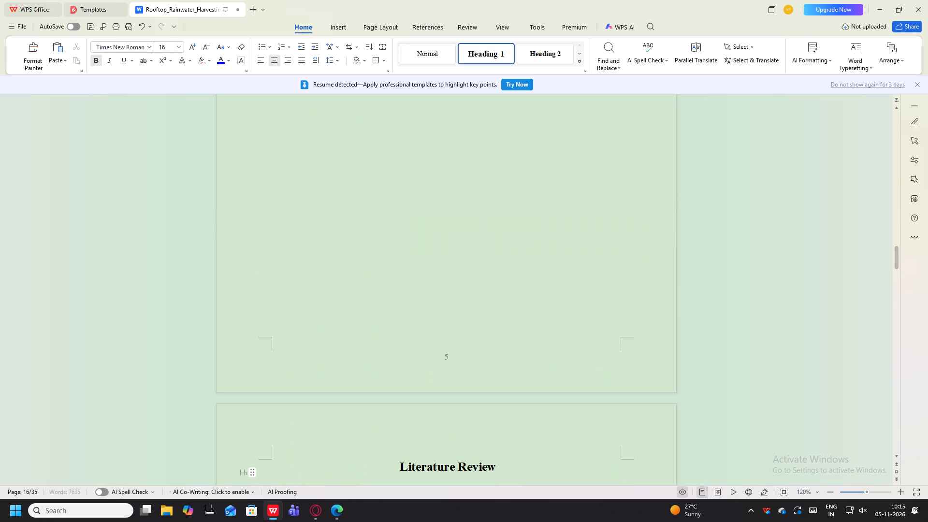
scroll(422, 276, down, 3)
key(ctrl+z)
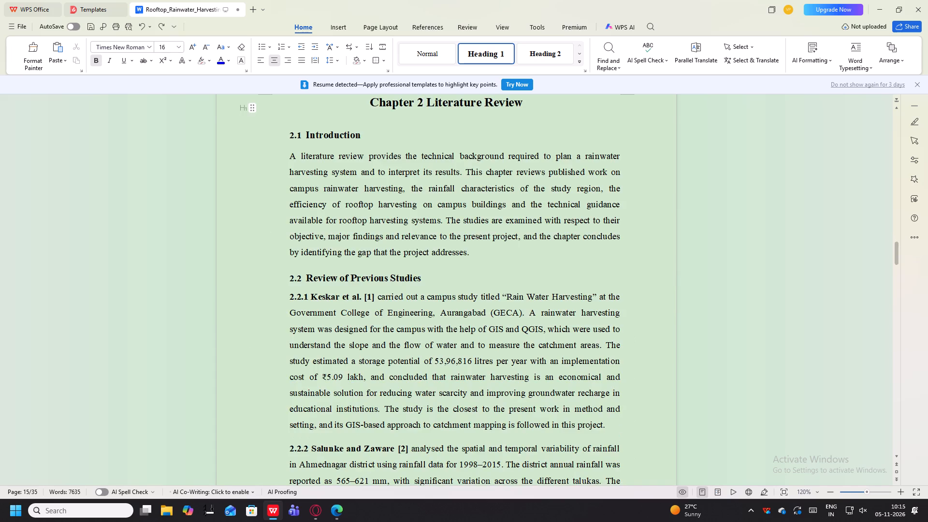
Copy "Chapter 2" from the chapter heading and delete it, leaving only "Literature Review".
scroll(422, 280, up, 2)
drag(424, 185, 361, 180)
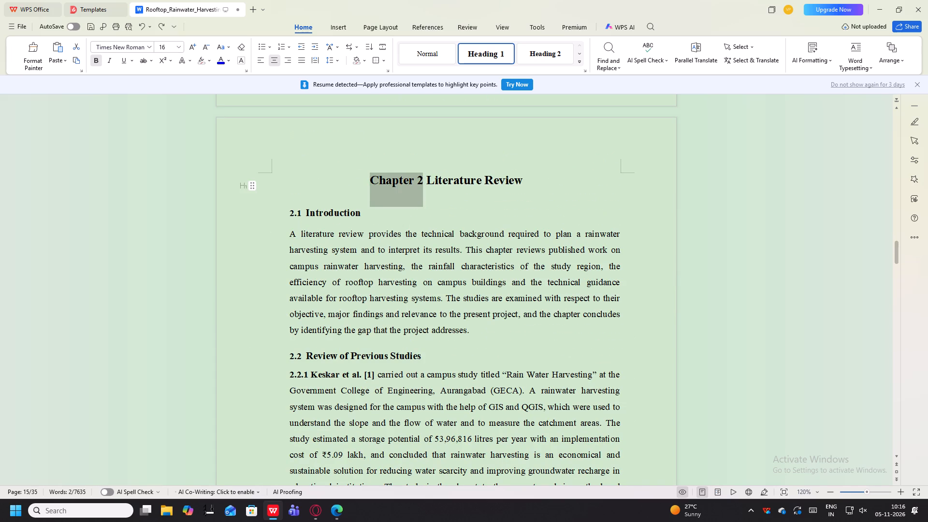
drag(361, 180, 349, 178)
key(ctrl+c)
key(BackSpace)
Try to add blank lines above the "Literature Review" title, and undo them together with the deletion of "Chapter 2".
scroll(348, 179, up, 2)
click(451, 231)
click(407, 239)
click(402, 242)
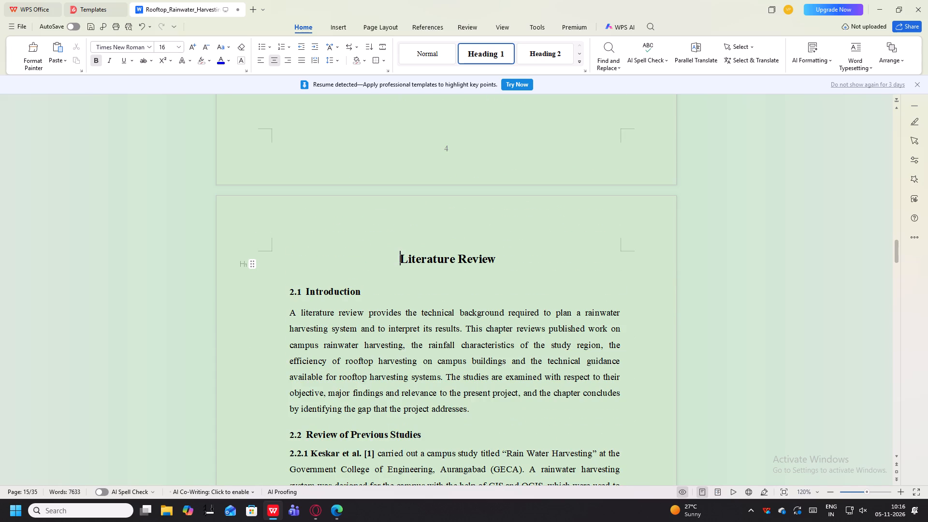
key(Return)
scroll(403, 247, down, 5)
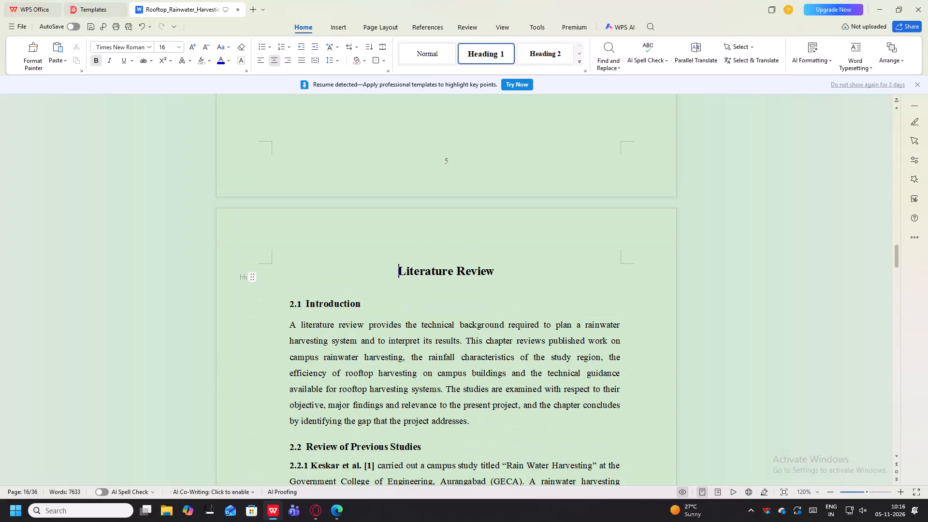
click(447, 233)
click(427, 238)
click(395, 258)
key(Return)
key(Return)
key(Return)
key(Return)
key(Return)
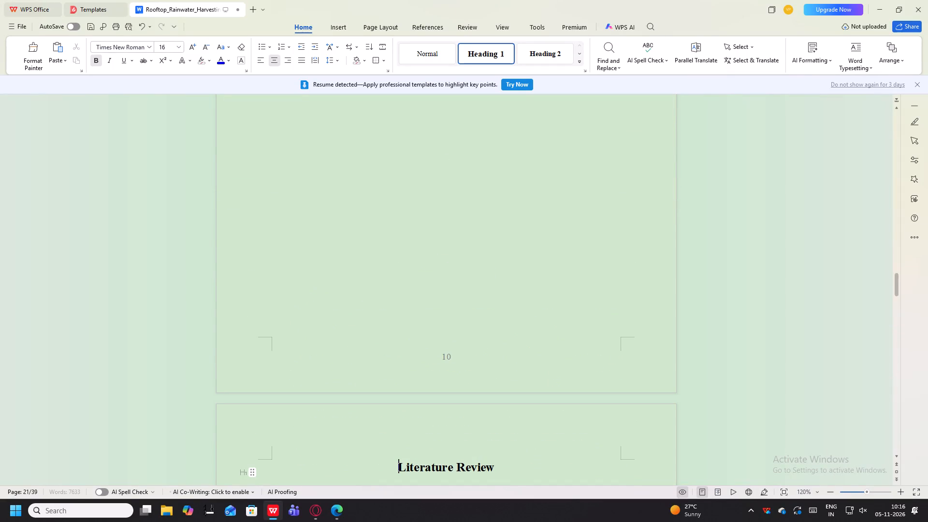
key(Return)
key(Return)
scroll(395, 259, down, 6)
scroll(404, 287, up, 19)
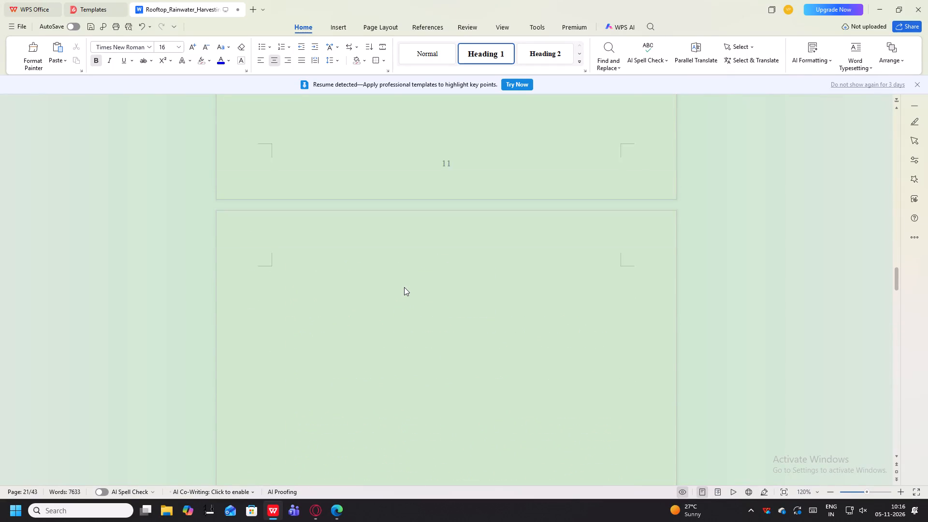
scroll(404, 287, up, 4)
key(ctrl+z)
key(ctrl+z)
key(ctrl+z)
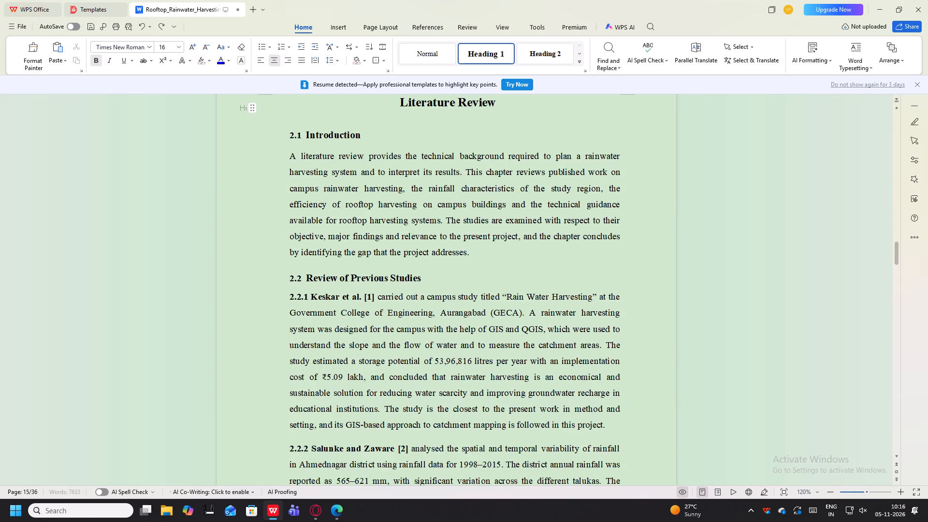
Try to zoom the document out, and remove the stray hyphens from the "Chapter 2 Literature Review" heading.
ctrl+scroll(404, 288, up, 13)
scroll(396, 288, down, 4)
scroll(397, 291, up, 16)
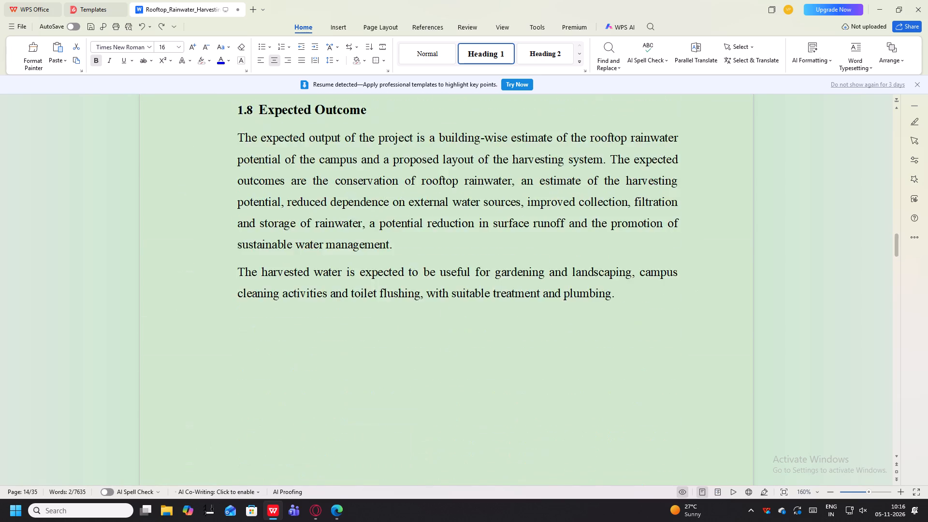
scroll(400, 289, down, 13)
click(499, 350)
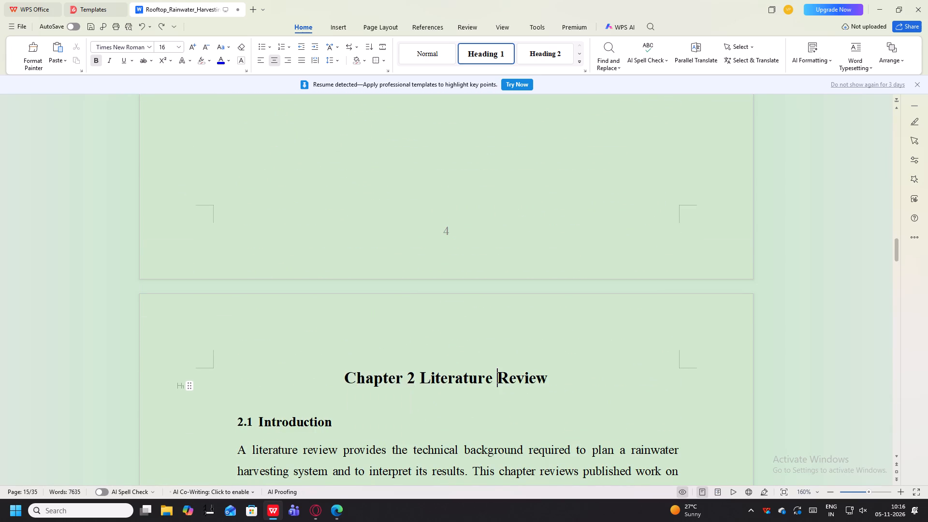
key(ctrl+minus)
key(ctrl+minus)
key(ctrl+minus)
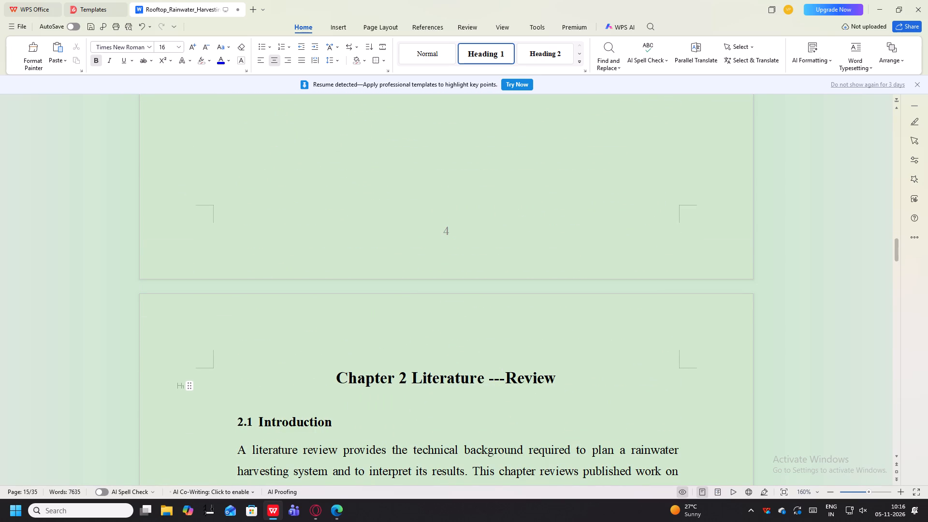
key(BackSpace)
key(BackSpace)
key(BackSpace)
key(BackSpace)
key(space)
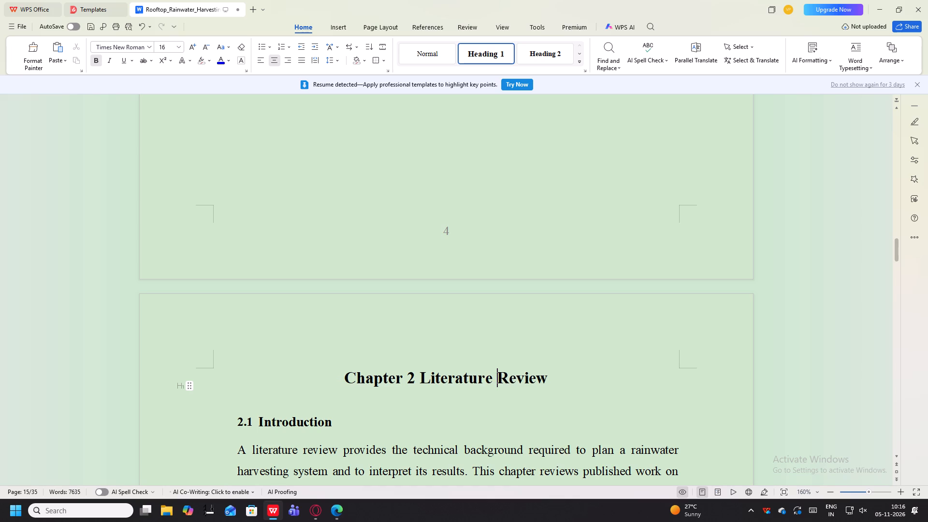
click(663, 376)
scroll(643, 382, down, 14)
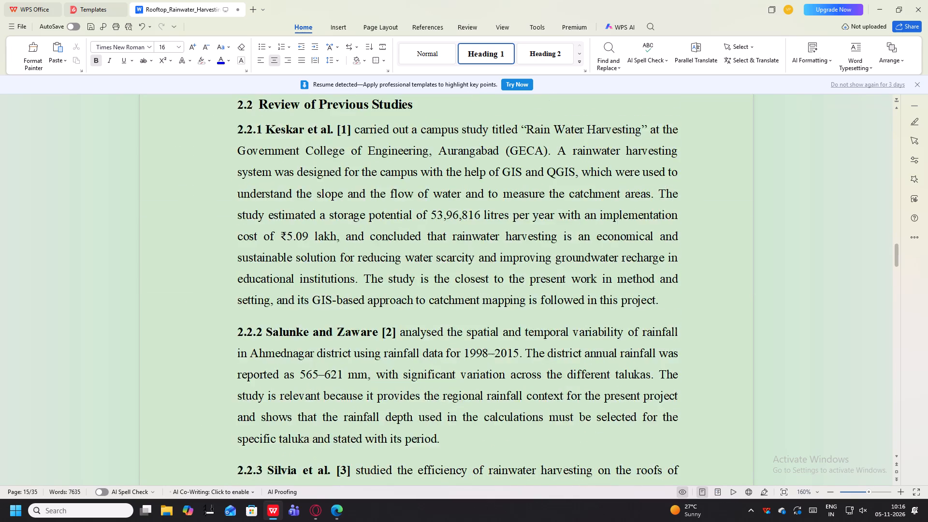
Left-align the 2.2.8 paragraph containing the highlighted author and study title placeholders in the Review of Previous Studies.
scroll(627, 397, down, 11)
scroll(627, 397, up, 1)
scroll(627, 398, down, 7)
scroll(627, 399, up, 1)
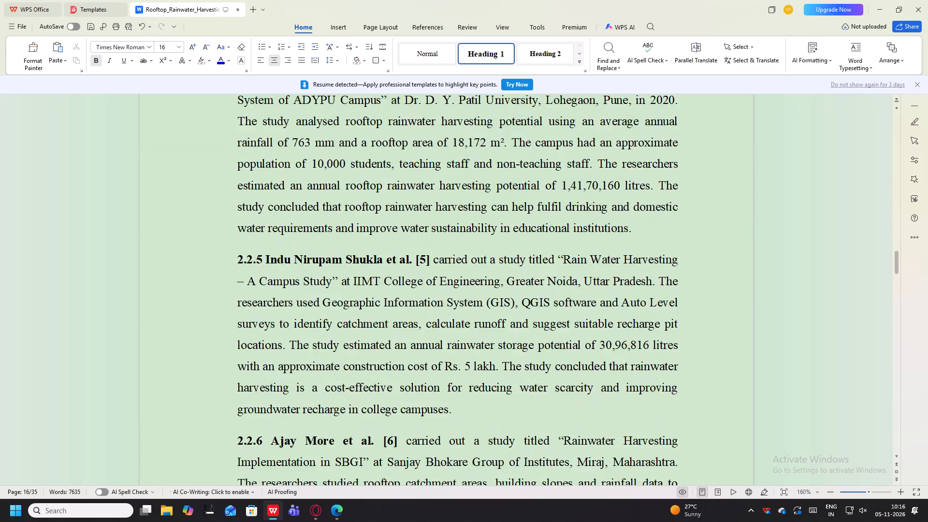
scroll(627, 399, down, 10)
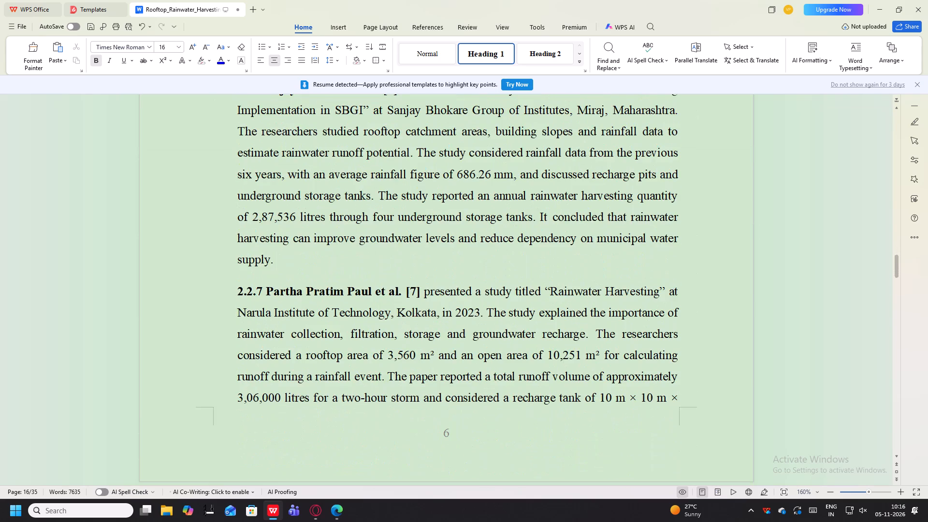
scroll(627, 399, down, 11)
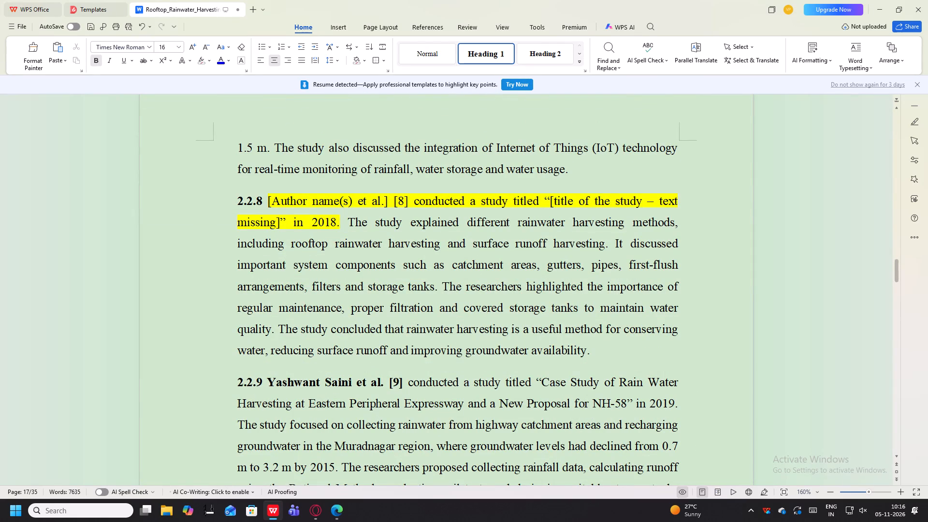
click(344, 226)
drag(344, 226, 289, 205)
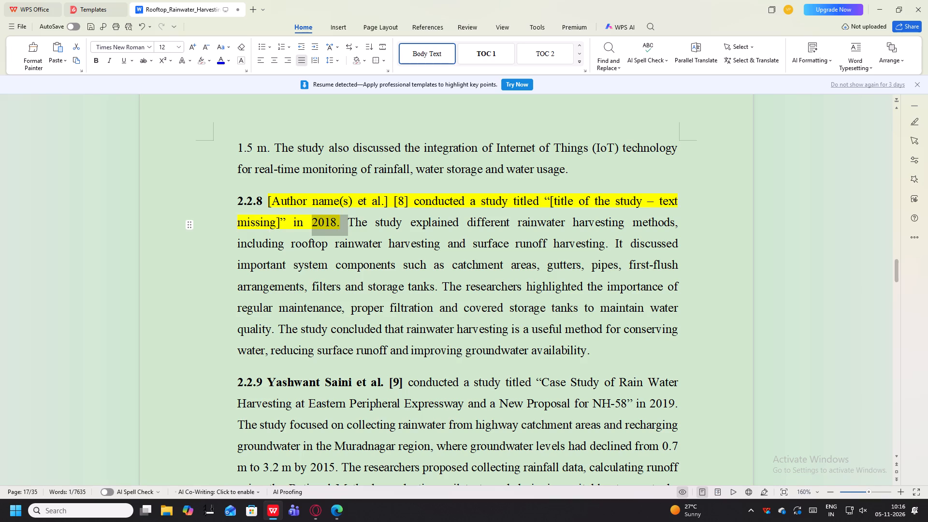
drag(289, 205, 267, 203)
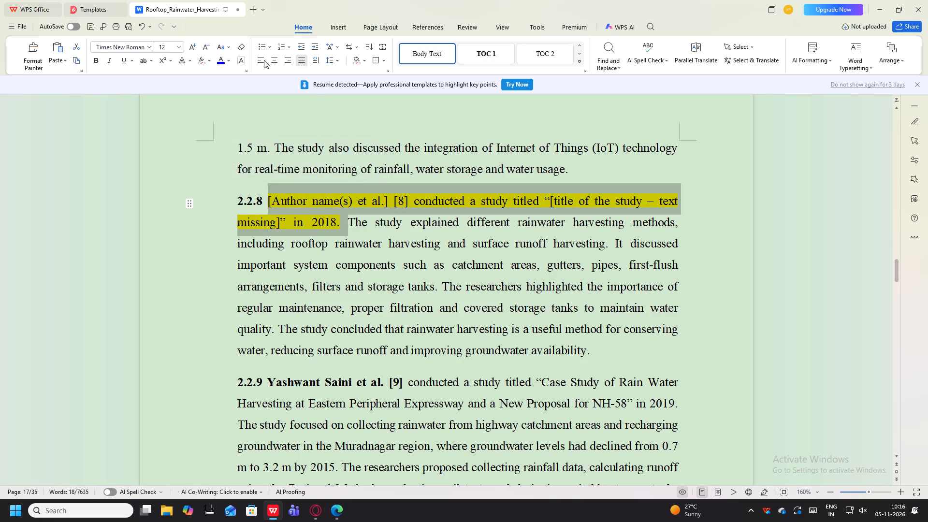
click(277, 61)
click(260, 64)
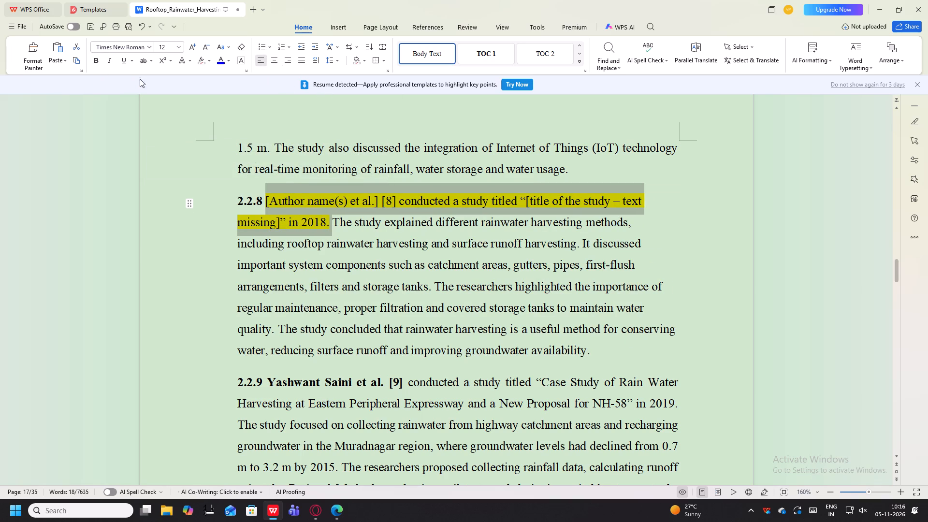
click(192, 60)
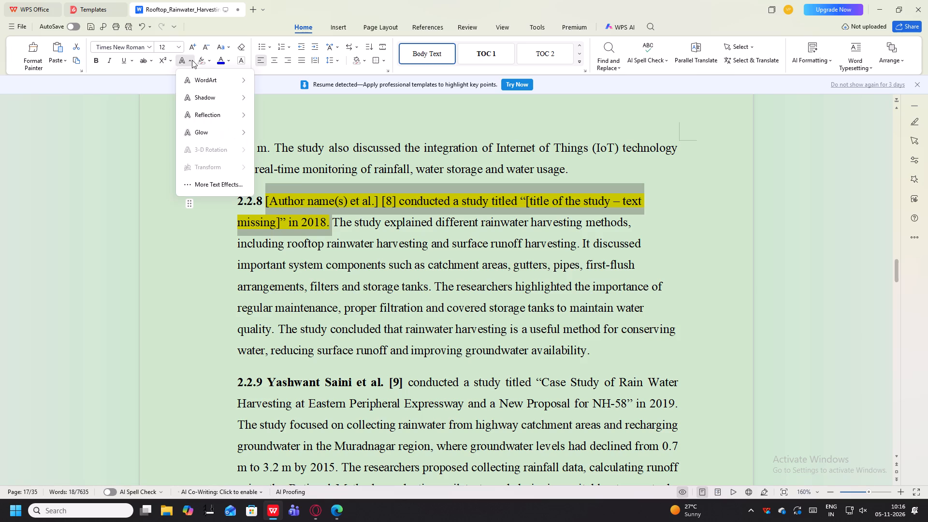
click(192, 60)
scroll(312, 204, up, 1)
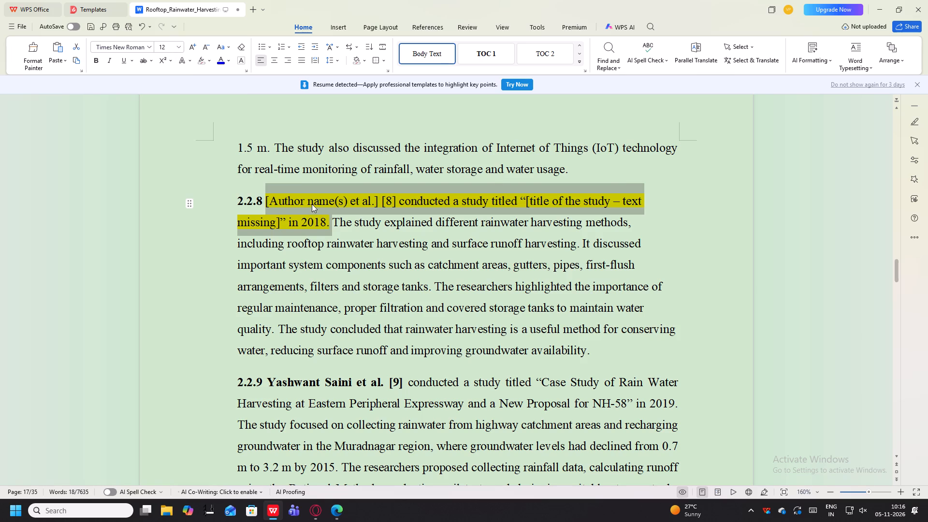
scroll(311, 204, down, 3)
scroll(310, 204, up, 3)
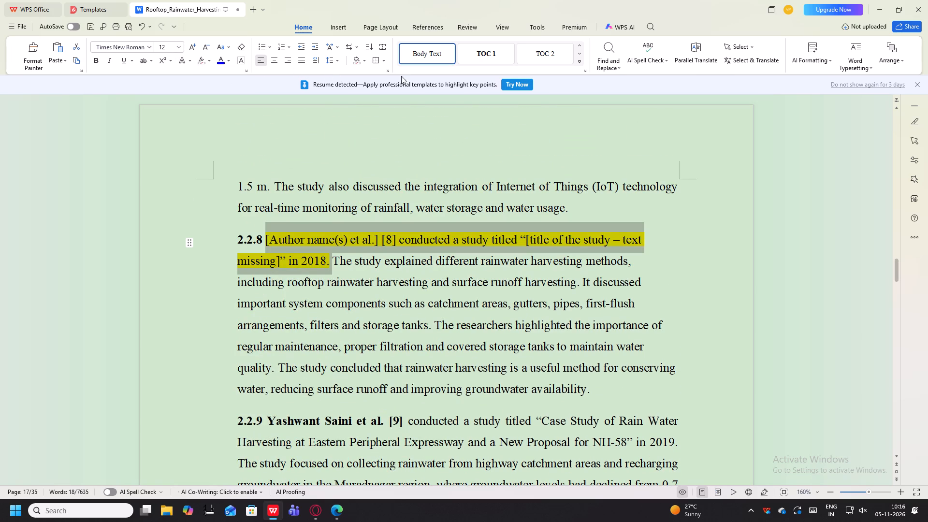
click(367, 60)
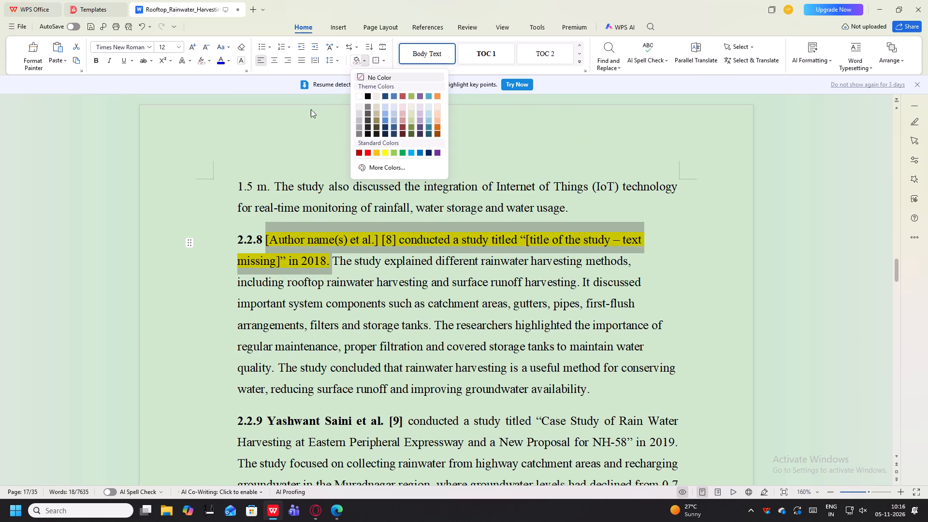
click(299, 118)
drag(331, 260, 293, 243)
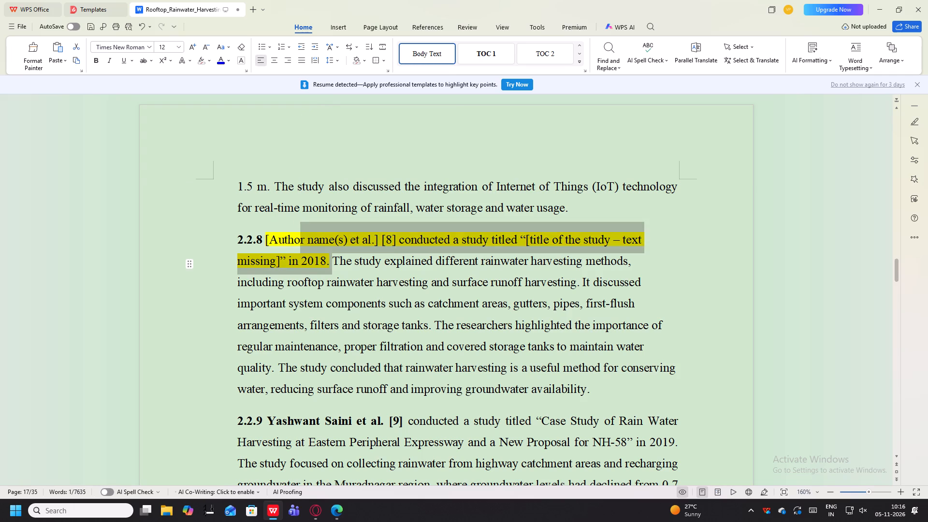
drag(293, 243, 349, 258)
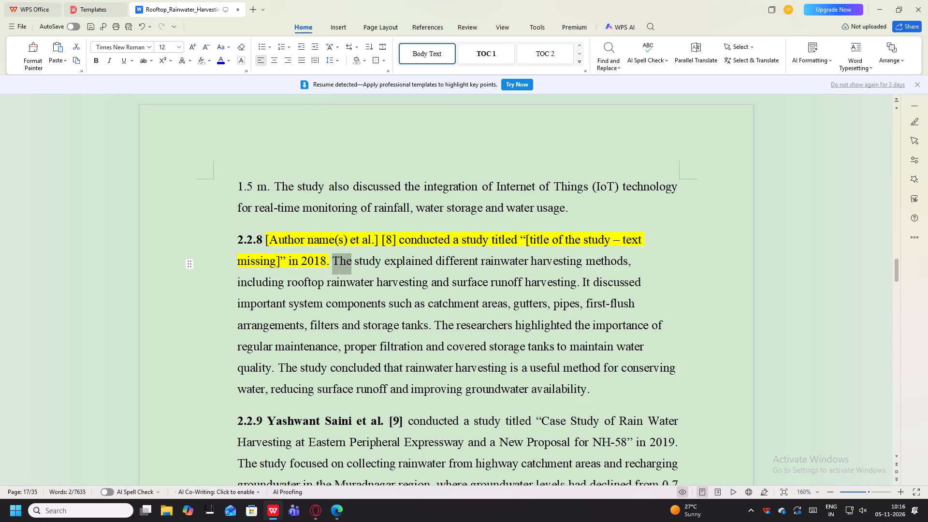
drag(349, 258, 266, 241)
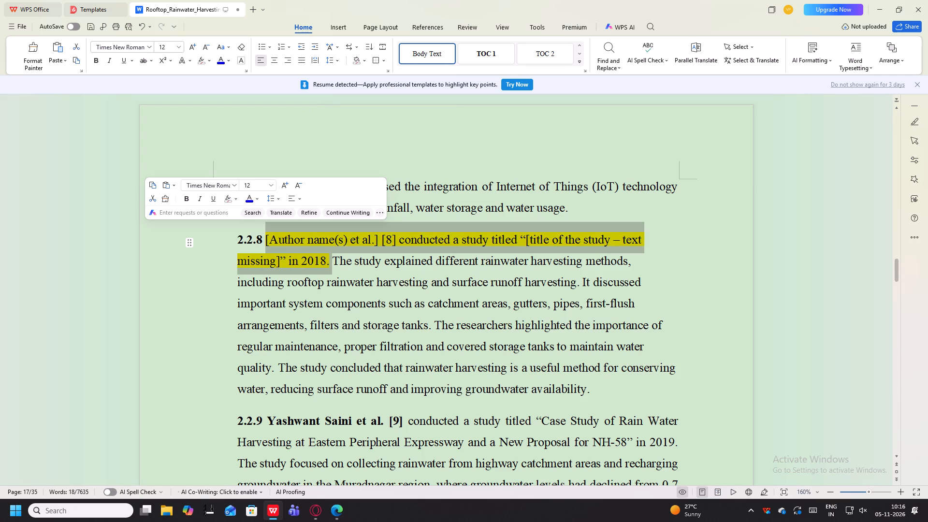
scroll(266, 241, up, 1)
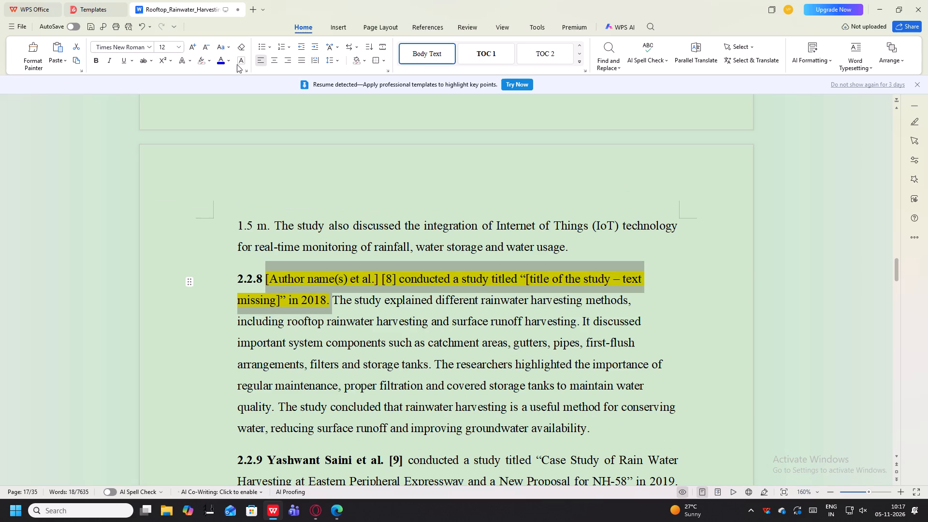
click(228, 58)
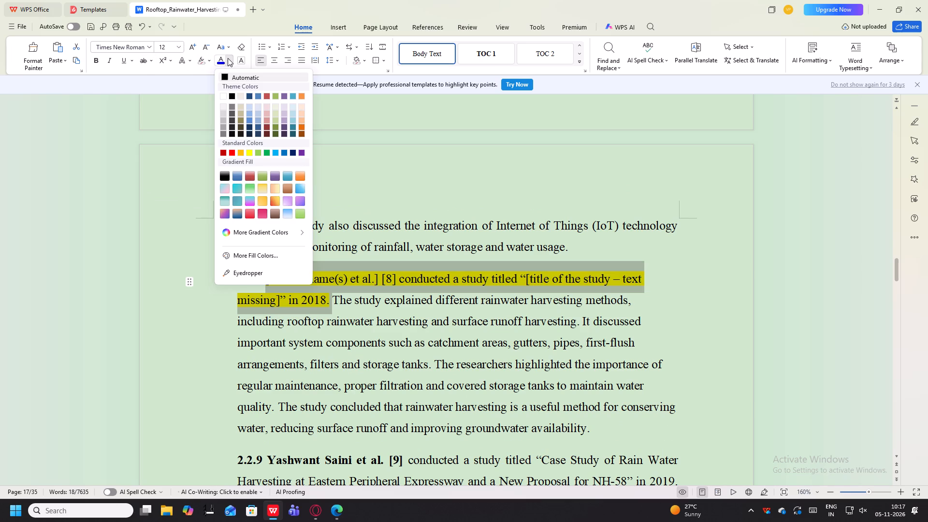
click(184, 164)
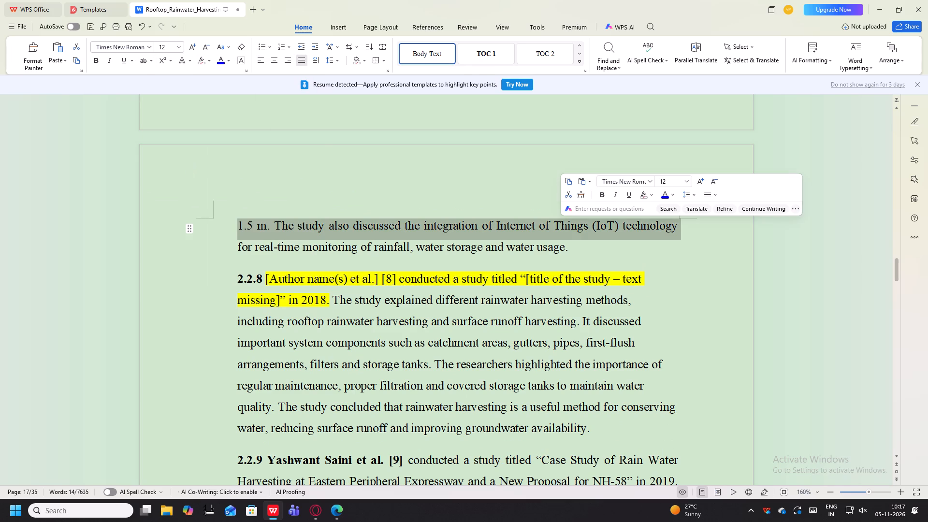
Remove the yellow highlight from the author and title placeholder text in entry 2.2.8, up to "in 2018.".
click(329, 298)
drag(329, 298, 267, 273)
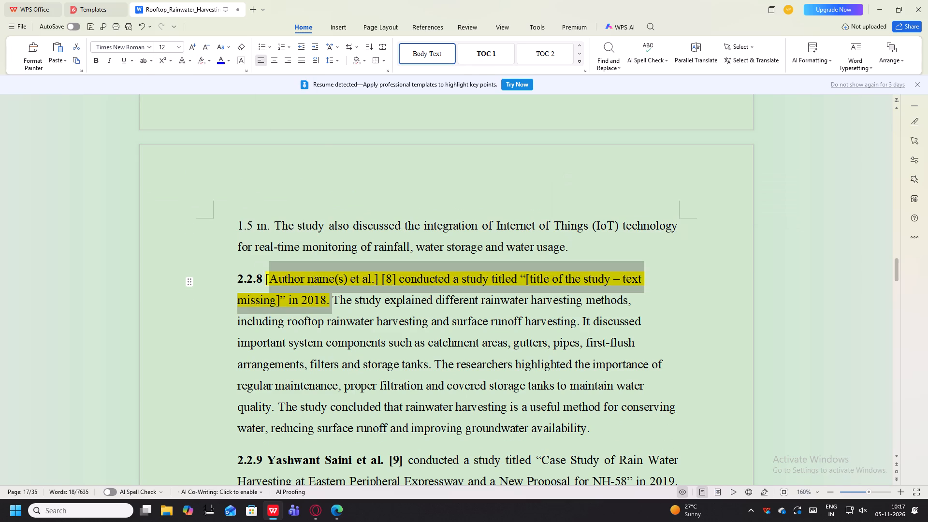
drag(267, 273, 267, 274)
click(339, 28)
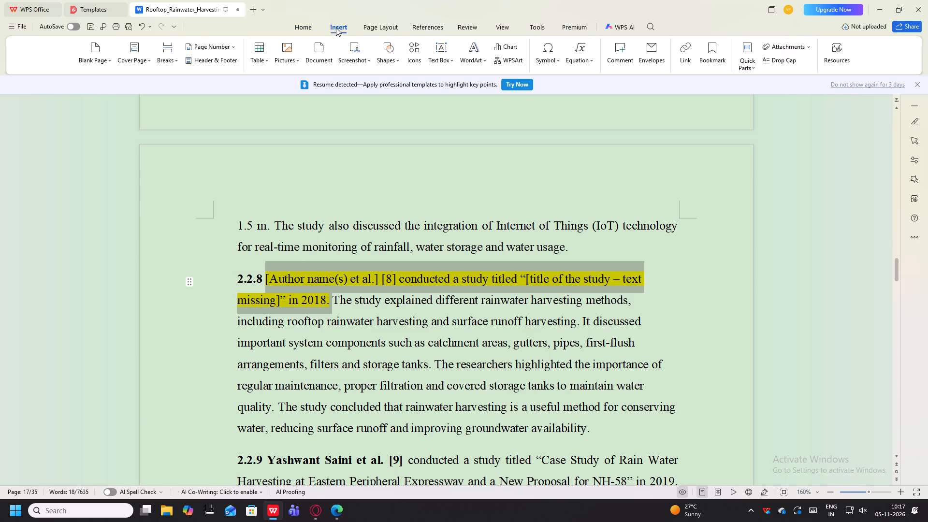
click(315, 28)
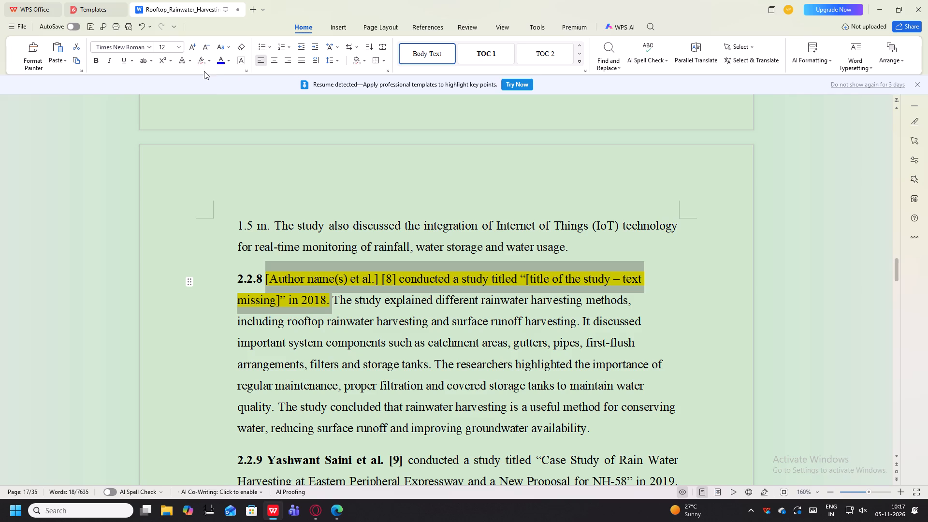
click(209, 61)
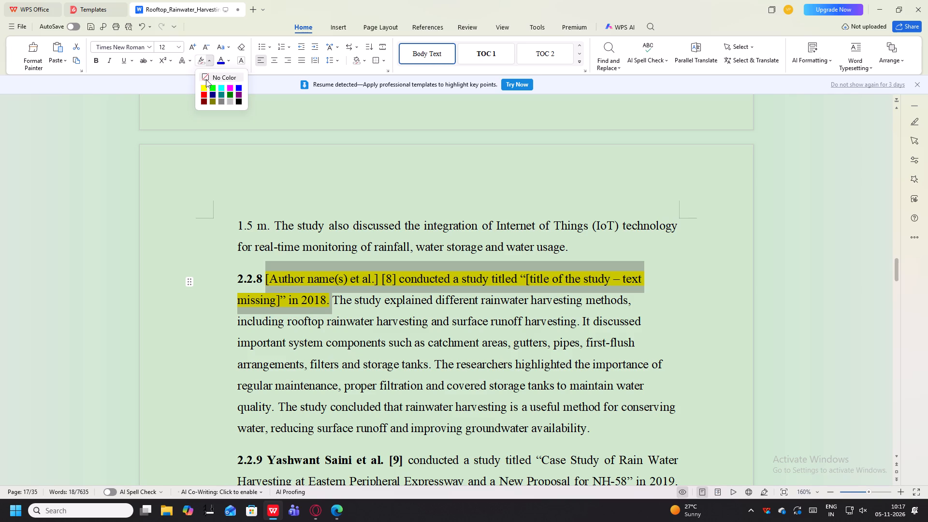
click(206, 79)
click(293, 234)
Replace the placeholder "[Author name(s)" in entry 2.2.8 with "kulkarni".
scroll(269, 230, up, 2)
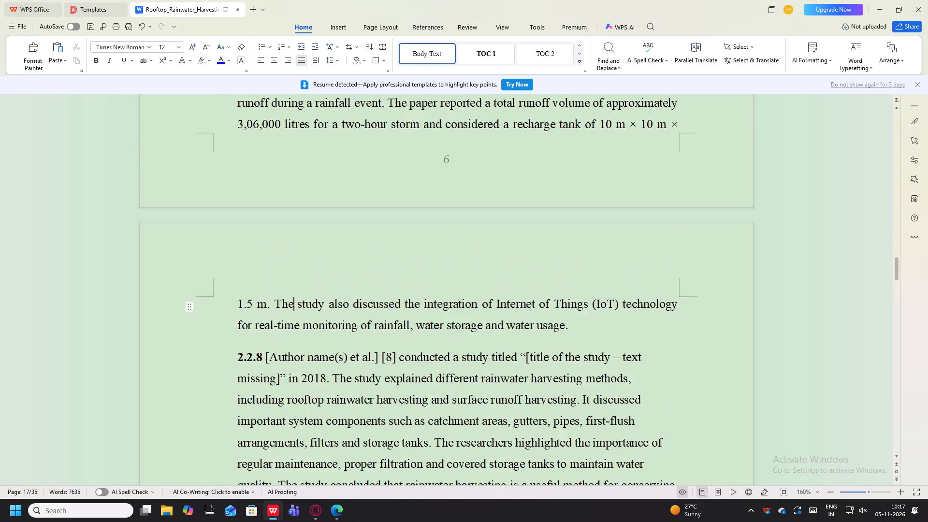
scroll(270, 231, down, 2)
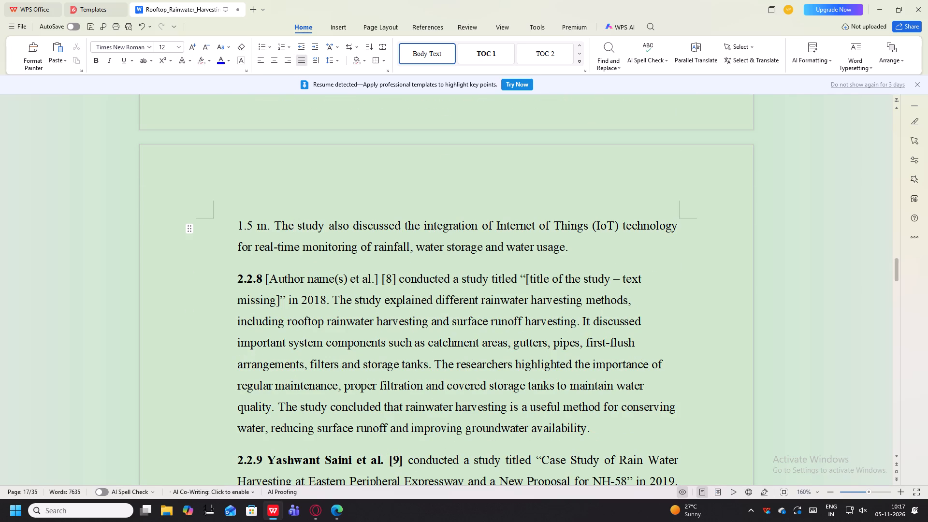
drag(349, 281, 271, 285)
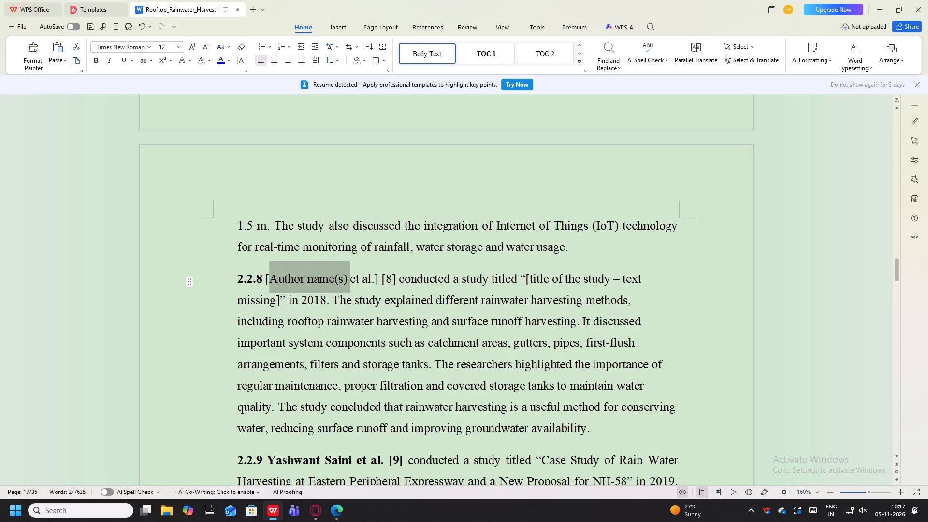
drag(271, 285, 266, 289)
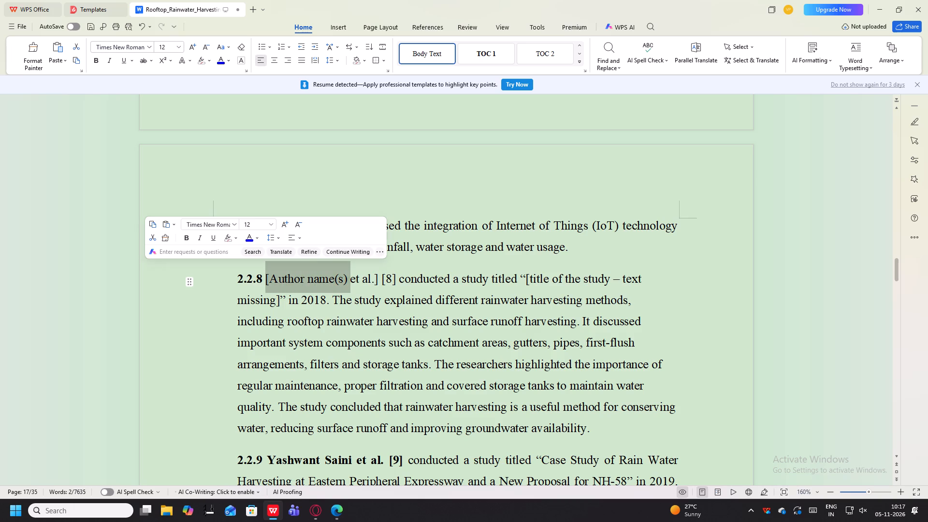
key(BackSpace)
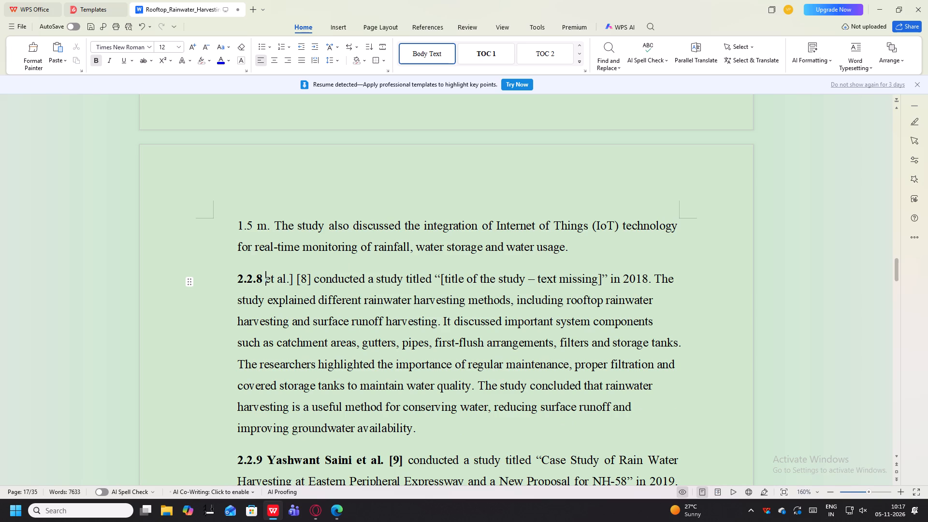
key(space)
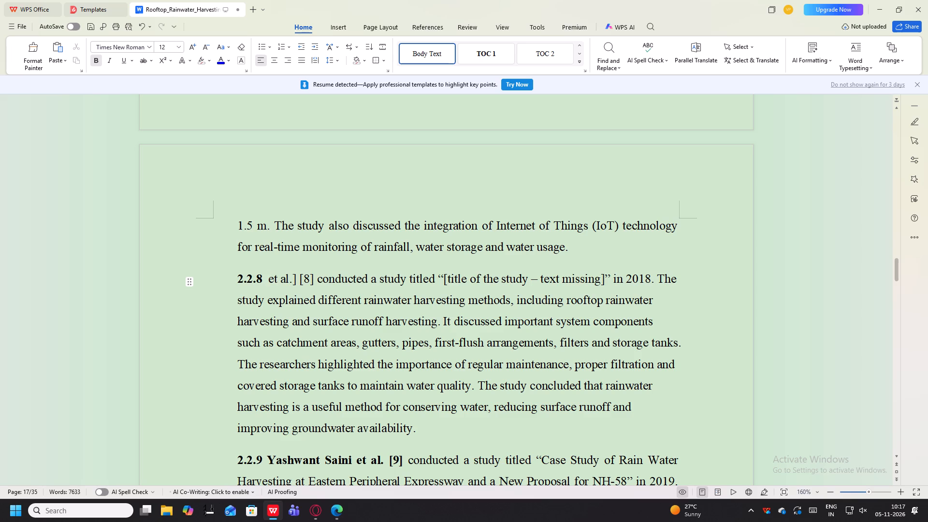
text(kul)
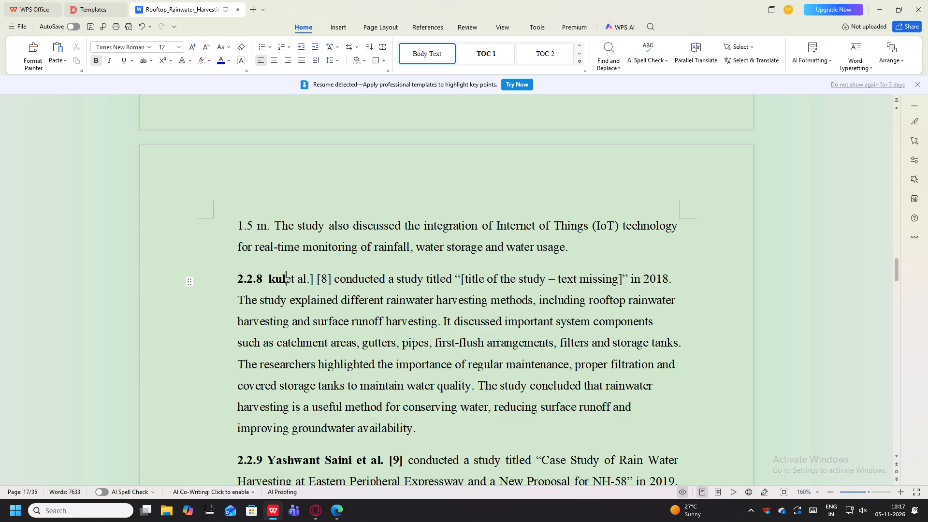
text(karni)
key(space)
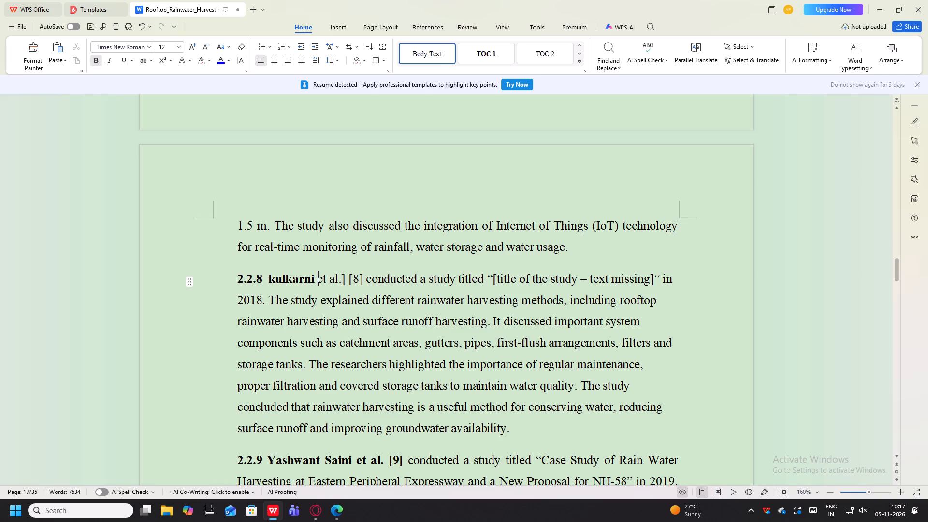
Remove the bold formatting from the number, author name and citation "[1]" that open entry 2.2.1 in Review of Previous Studies.
scroll(350, 286, up, 2)
scroll(350, 286, down, 1)
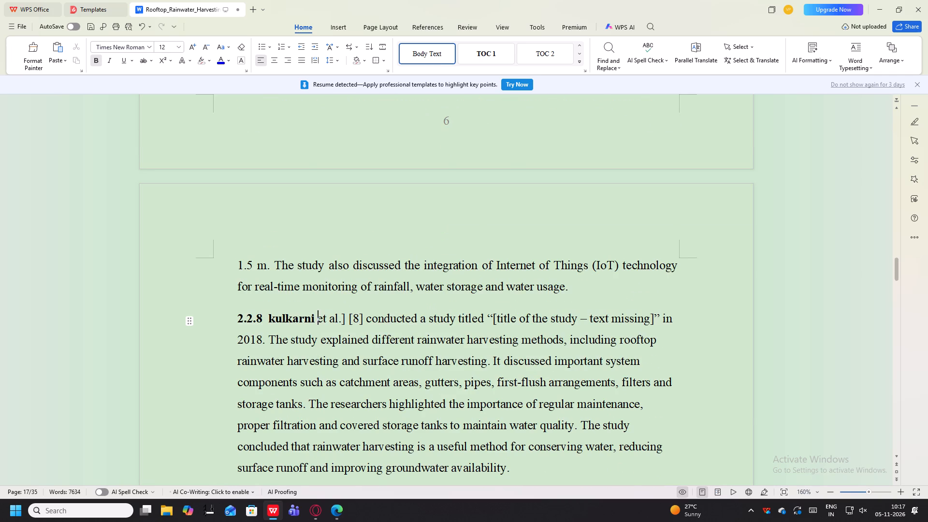
scroll(283, 316, up, 18)
scroll(270, 317, up, 8)
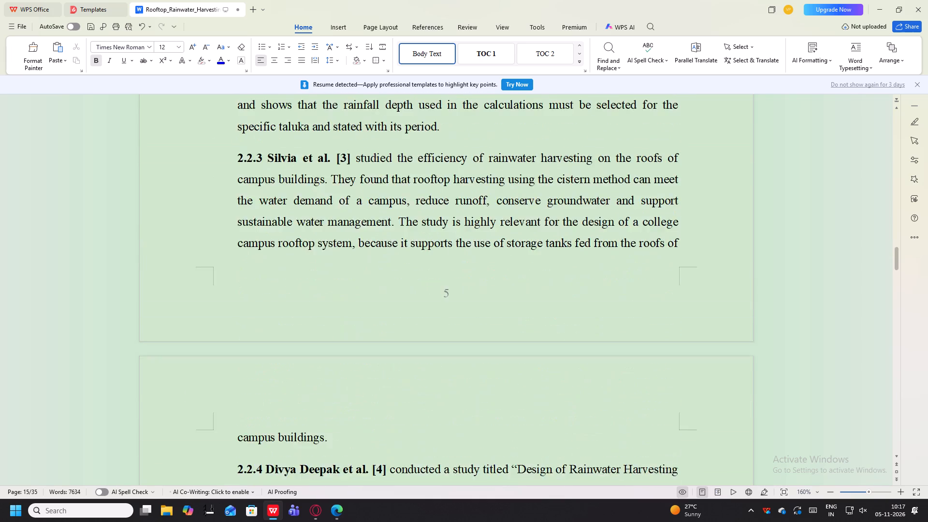
scroll(275, 316, up, 18)
scroll(276, 316, down, 2)
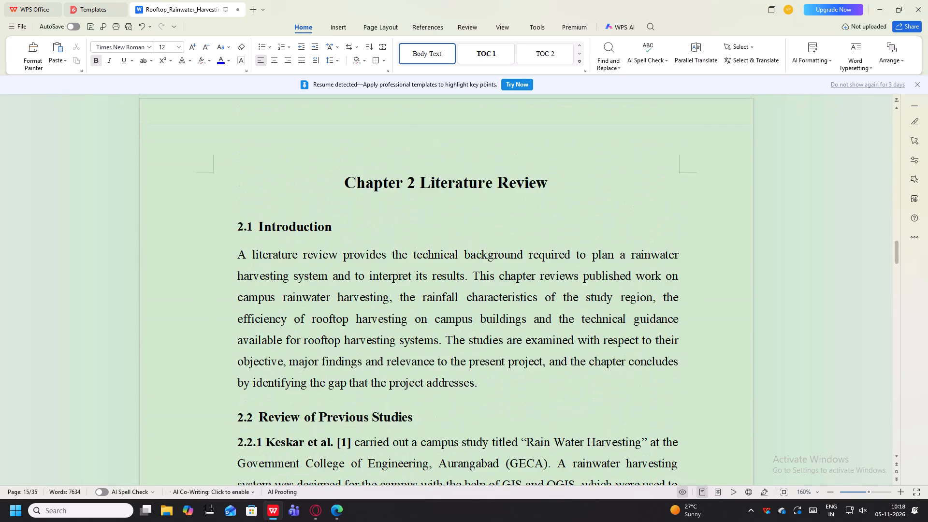
scroll(290, 333, down, 2)
drag(350, 323, 348, 324)
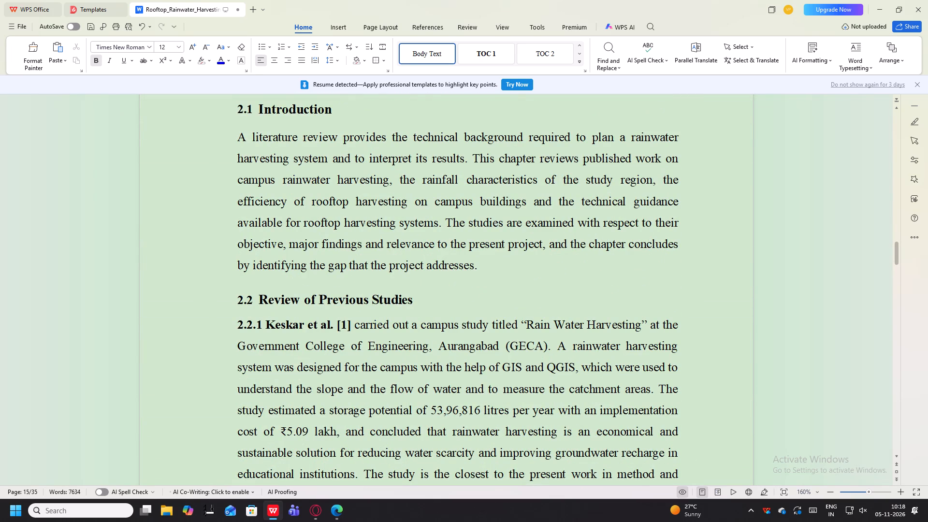
drag(348, 324, 226, 336)
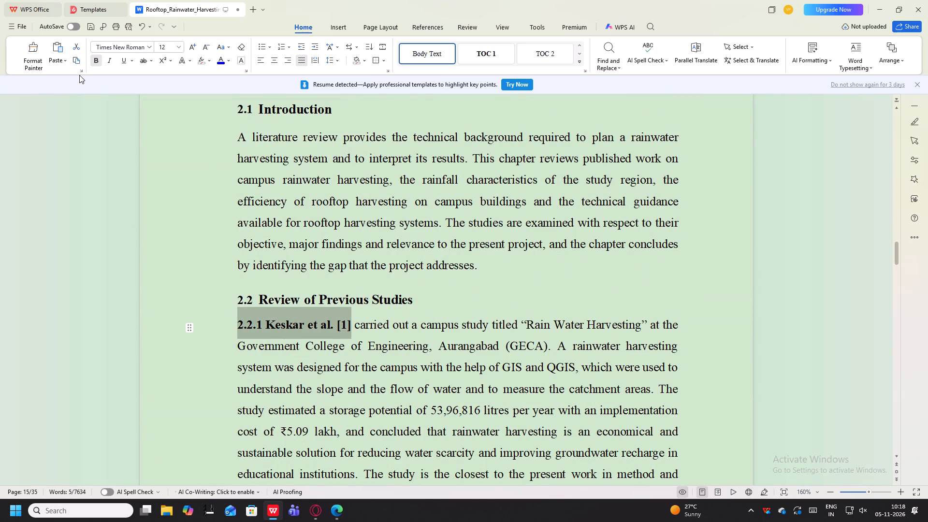
click(99, 61)
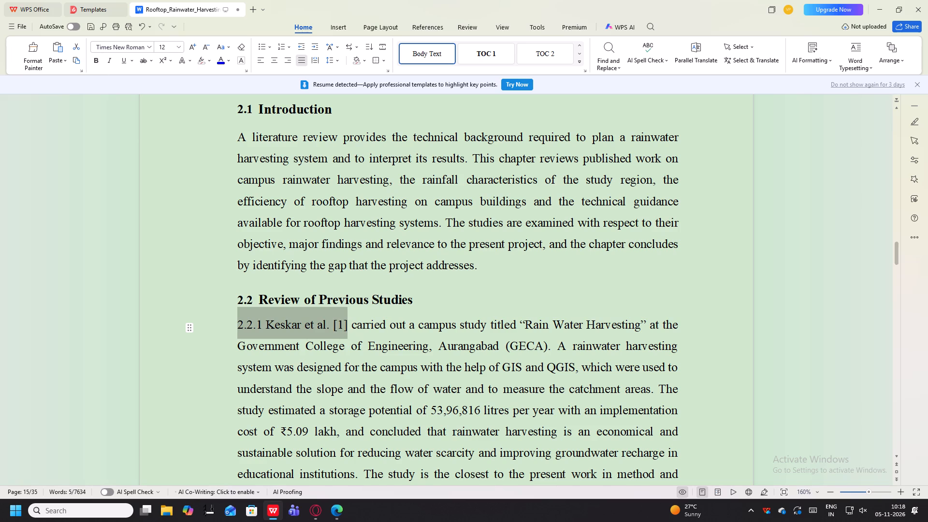
Remove the bold formatting from the number, author names and citation "[2]" that open entry 2.2.2.
scroll(25, 145, down, 3)
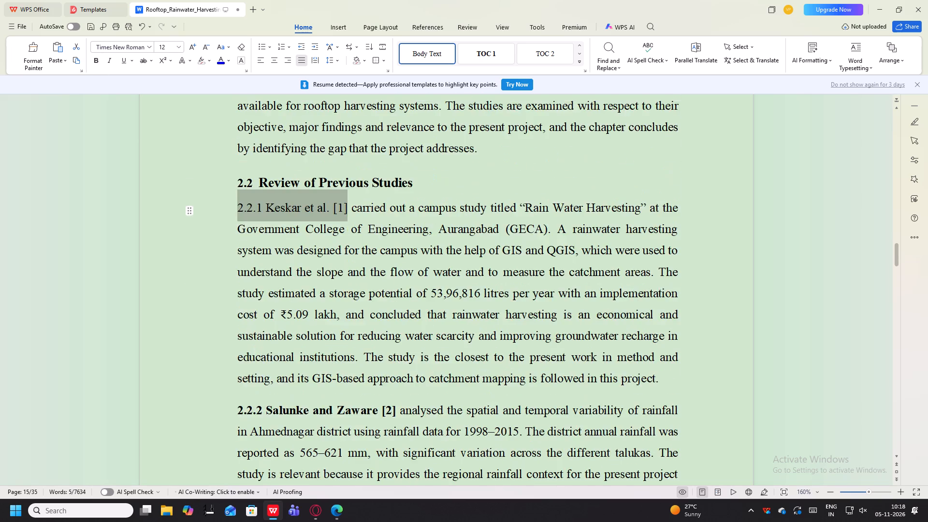
scroll(42, 199, down, 4)
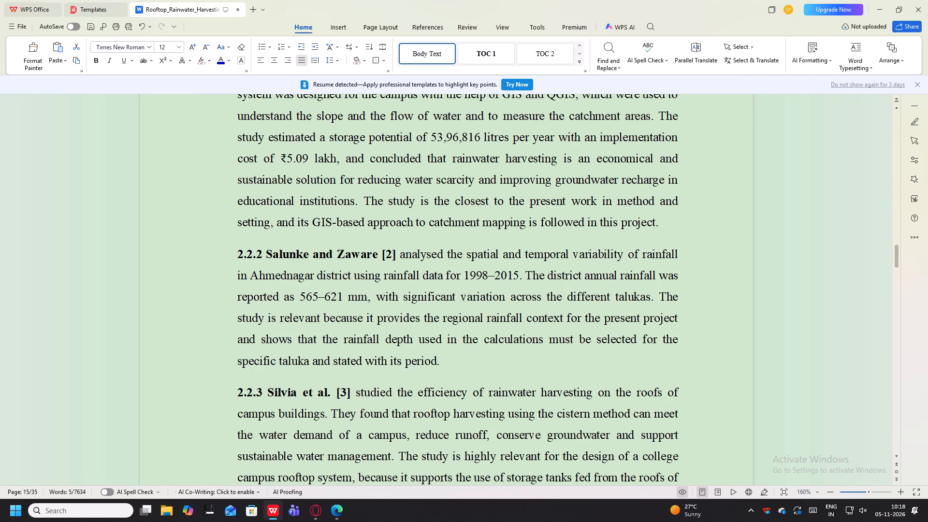
click(393, 255)
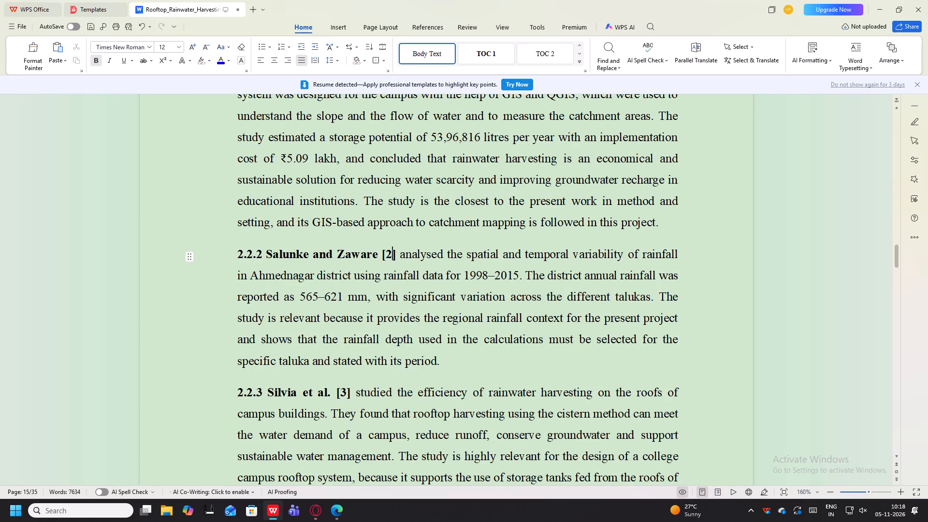
click(398, 254)
click(395, 254)
drag(395, 254, 254, 256)
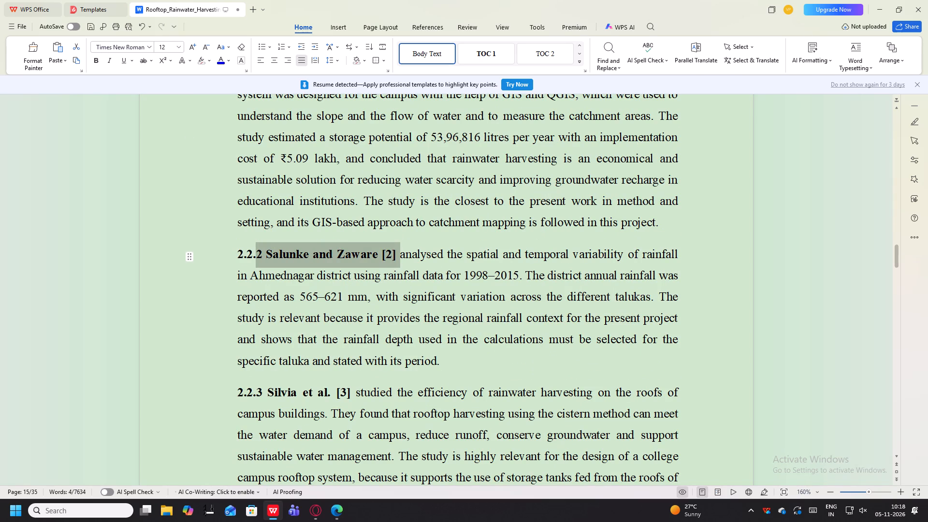
drag(254, 256, 240, 255)
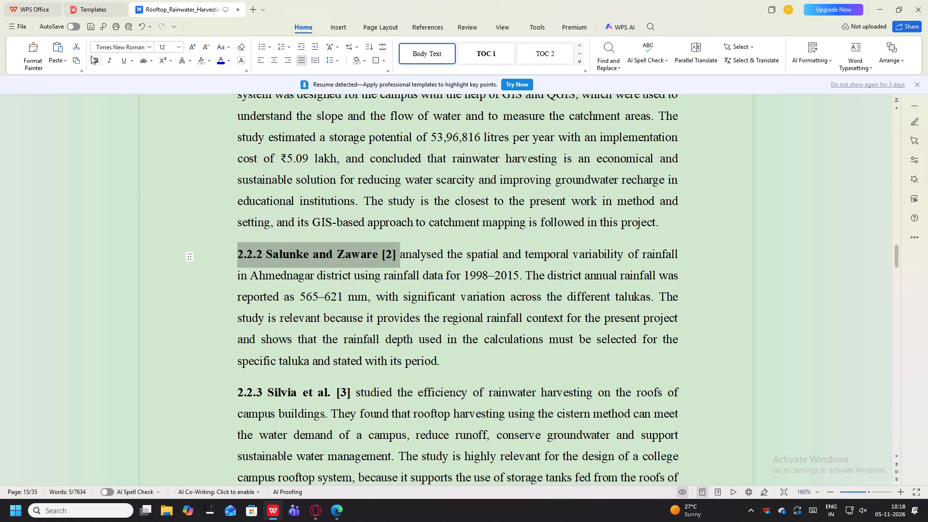
click(92, 58)
Remove the bold formatting from the number, author and citation lead-ins of entries 2.2.3 and 2.2.4.
scroll(149, 131, down, 2)
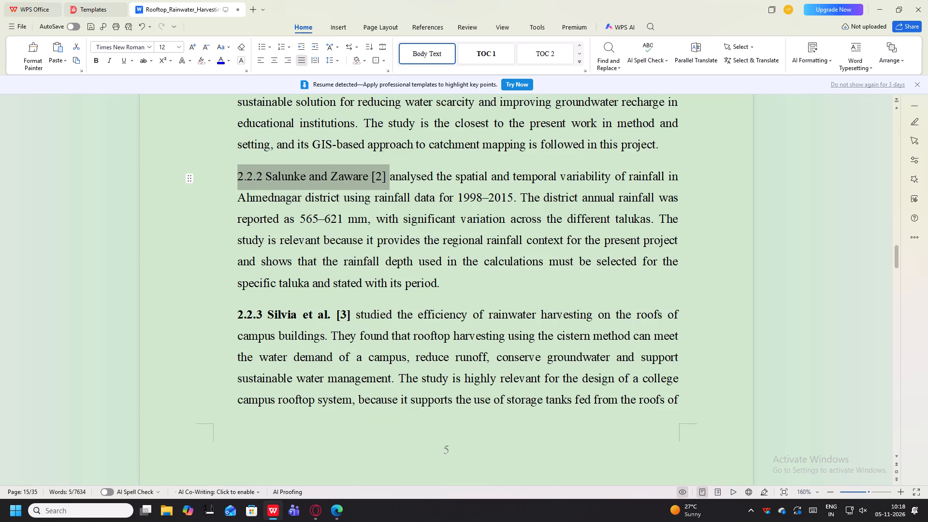
drag(349, 316, 304, 320)
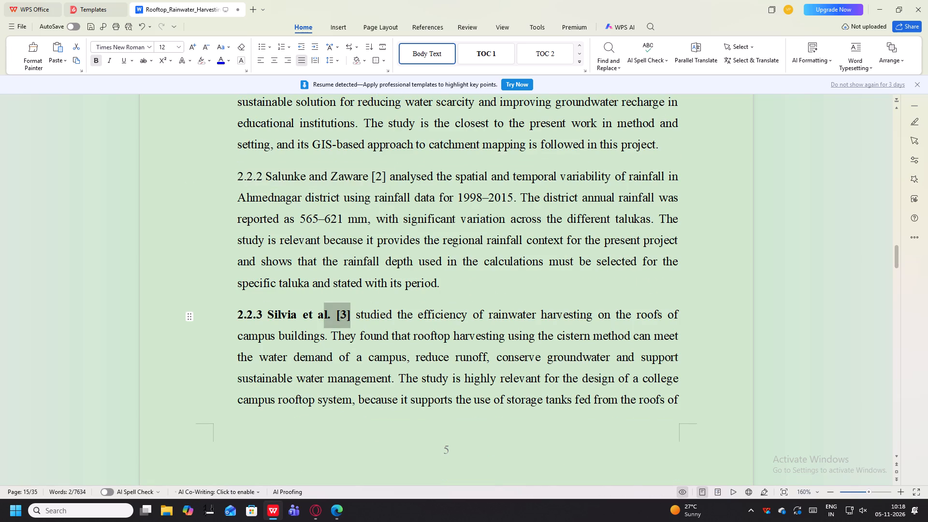
drag(304, 320, 142, 325)
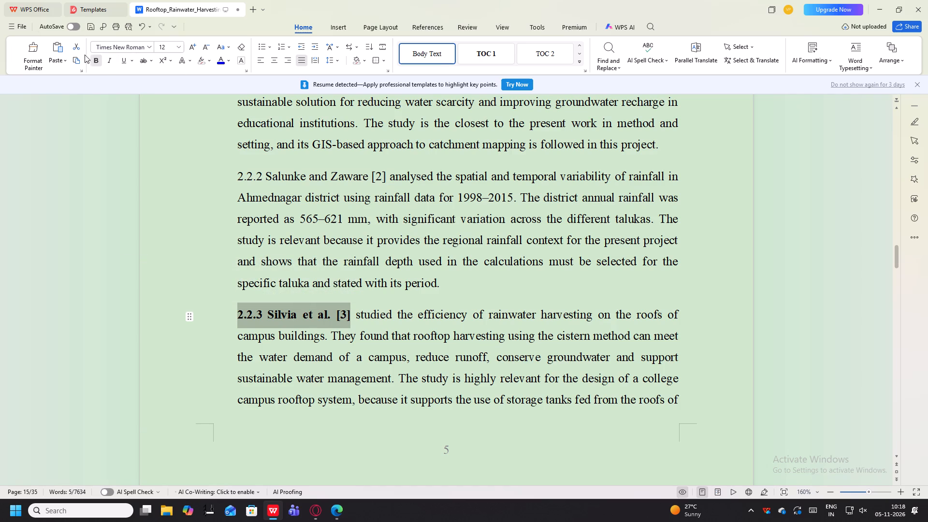
click(97, 57)
scroll(249, 160, down, 6)
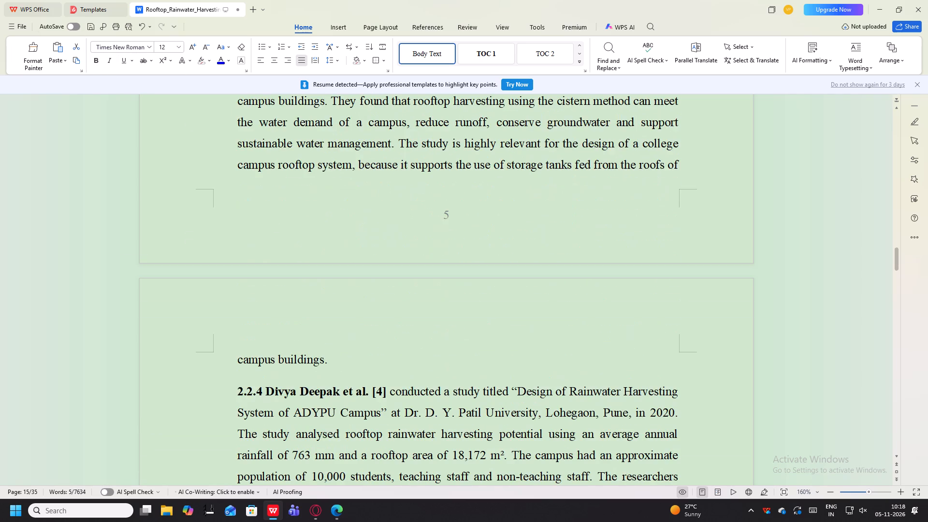
scroll(393, 289, down, 3)
drag(387, 276, 383, 276)
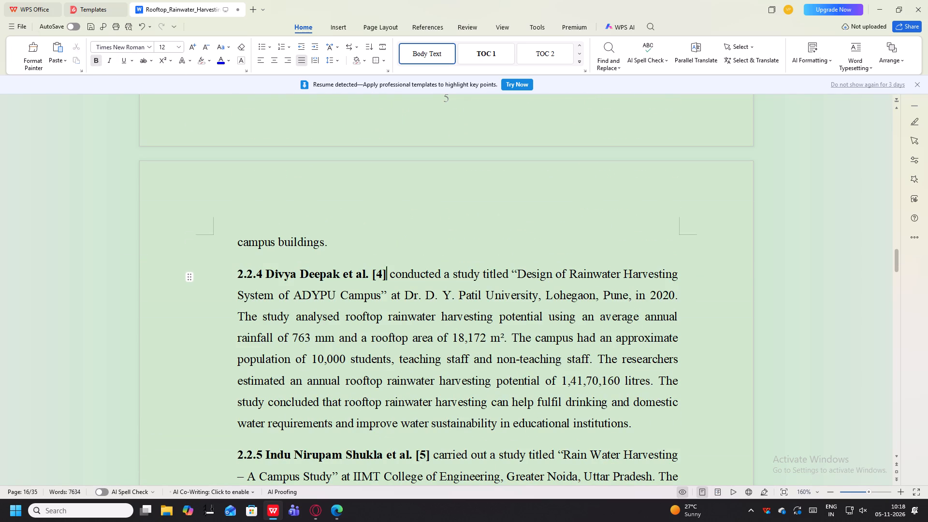
drag(383, 276, 201, 264)
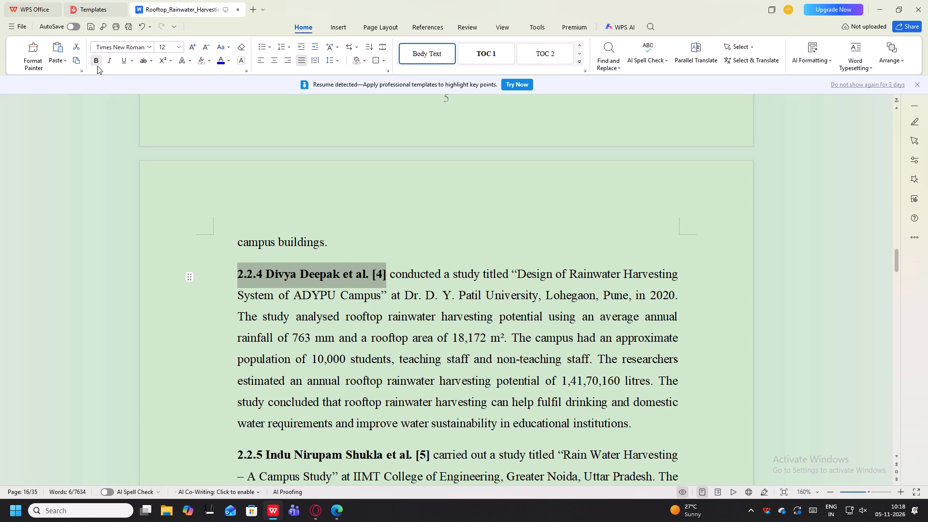
click(97, 63)
Remove the bold formatting from the number, author and citation lead-ins of entries 2.2.5 and 2.2.6.
scroll(413, 188, down, 3)
right_drag(784, 494, 901, 519)
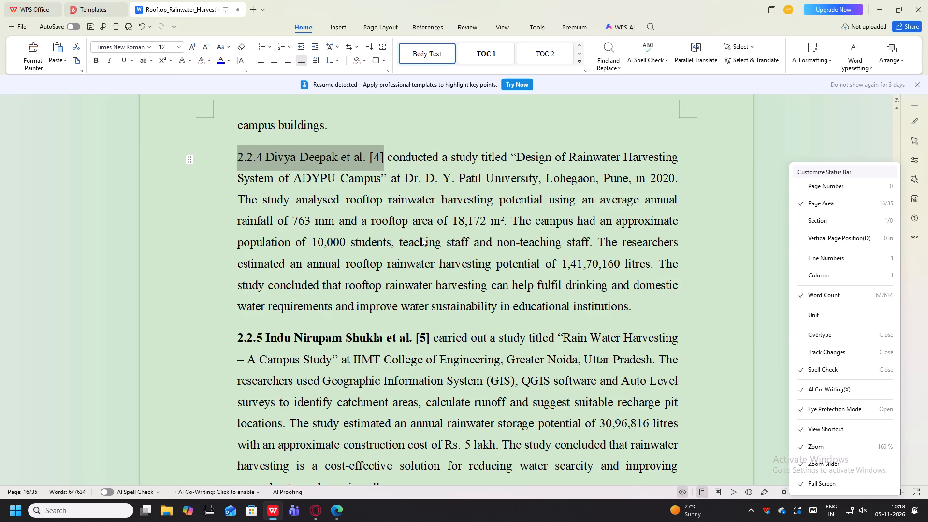
click(433, 338)
drag(429, 336, 252, 315)
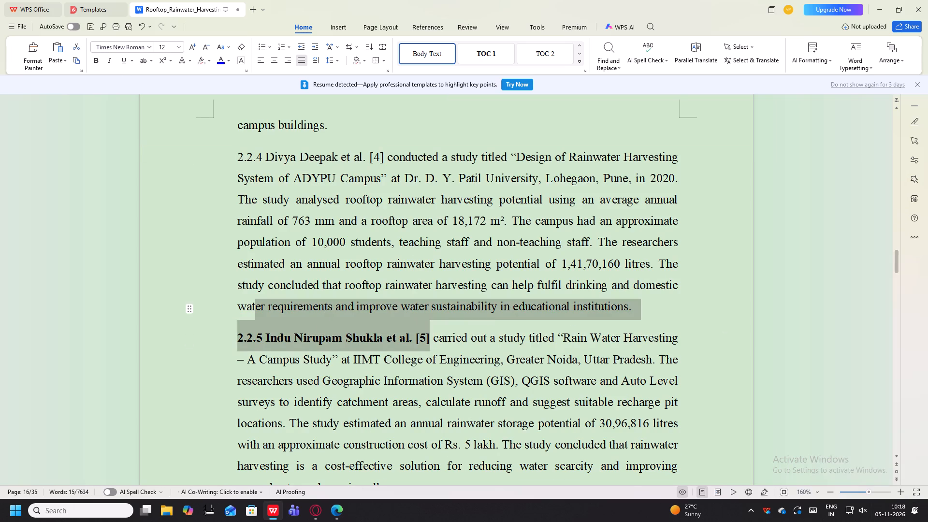
drag(252, 315, 219, 335)
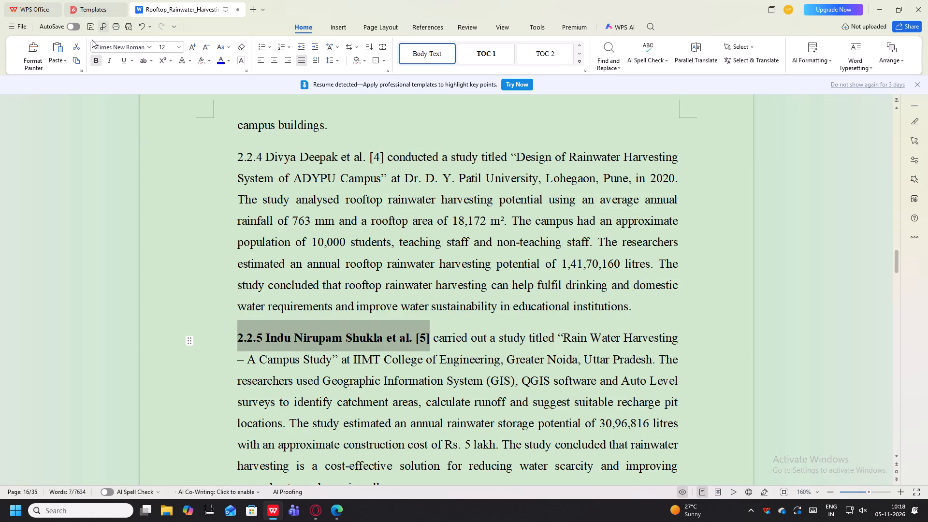
click(97, 59)
scroll(474, 329, down, 7)
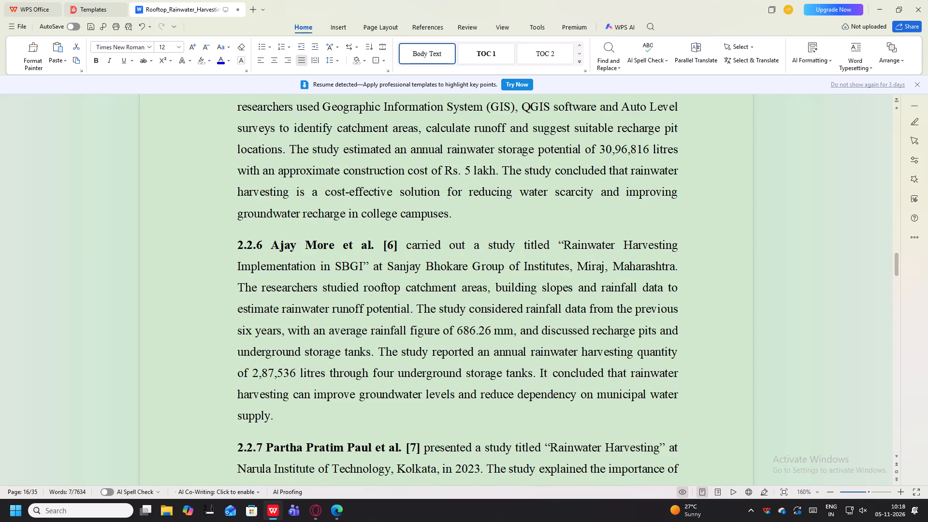
drag(400, 246, 153, 244)
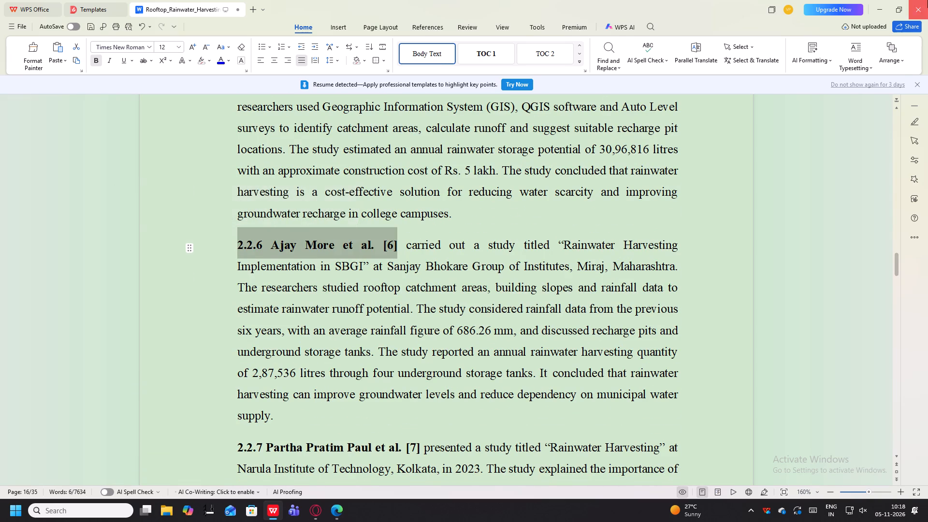
click(96, 60)
Remove the bold formatting from the number, author and citation of entry 2.2.7 and from "2.2.8 kulkarni" in the following entry.
scroll(179, 399, down, 2)
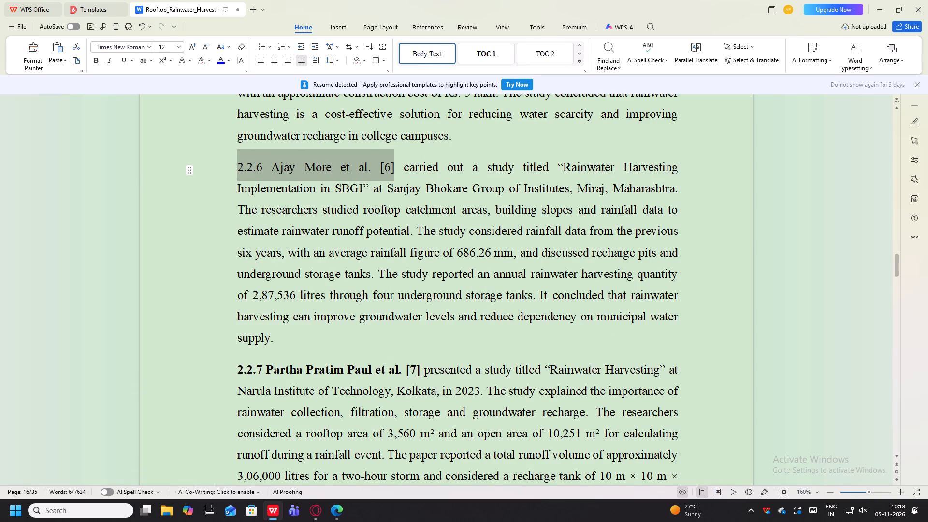
drag(420, 372, 218, 366)
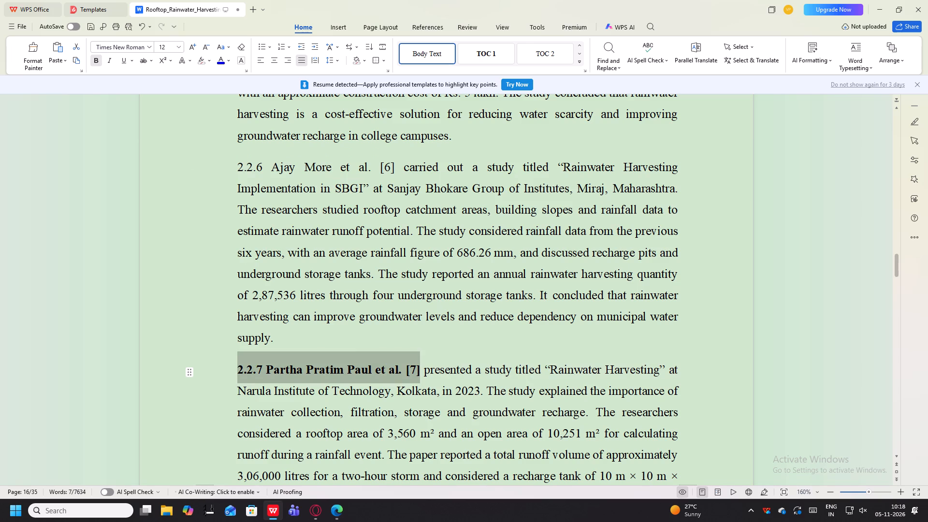
drag(218, 366, 218, 365)
click(92, 58)
scroll(254, 275, down, 5)
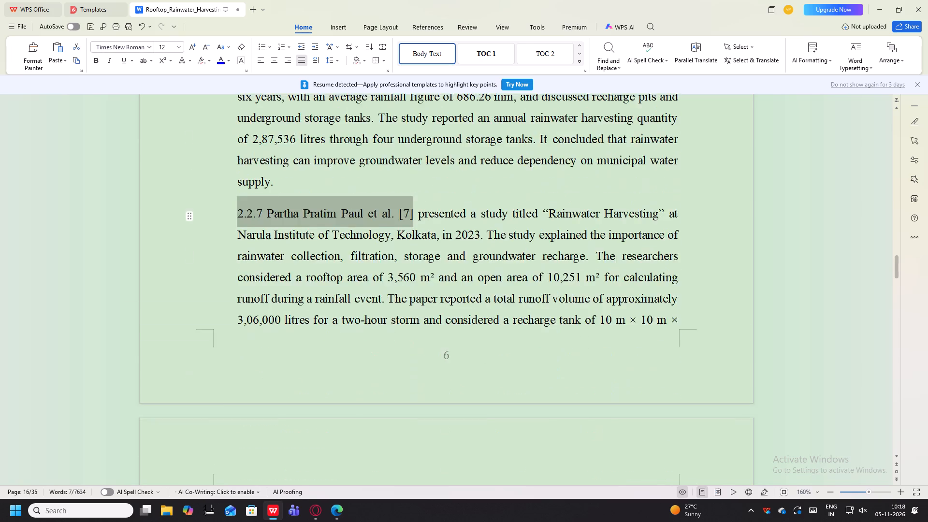
scroll(270, 306, down, 5)
drag(314, 320, 172, 316)
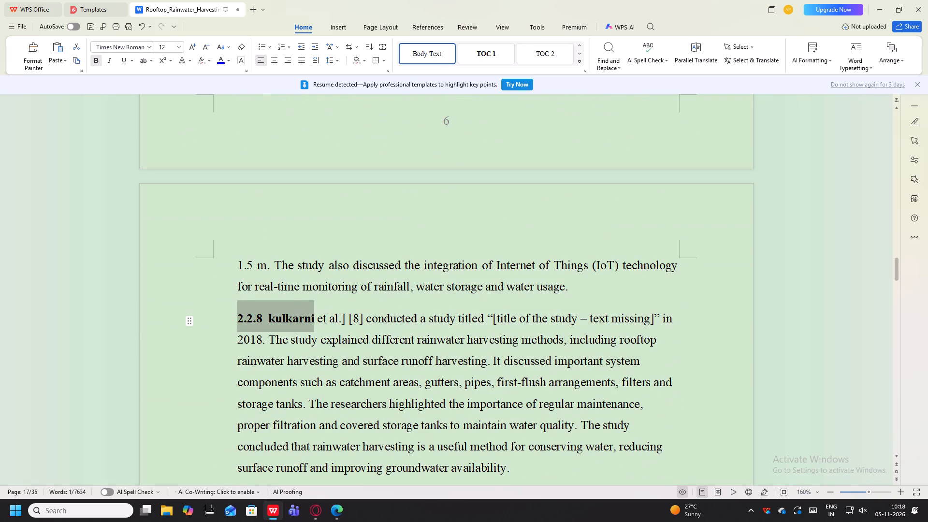
drag(172, 316, 149, 316)
click(97, 63)
Remove the bold formatting from the number, author and citation lead-ins of entries 2.2.9 and 2.2.10.
scroll(256, 332, down, 4)
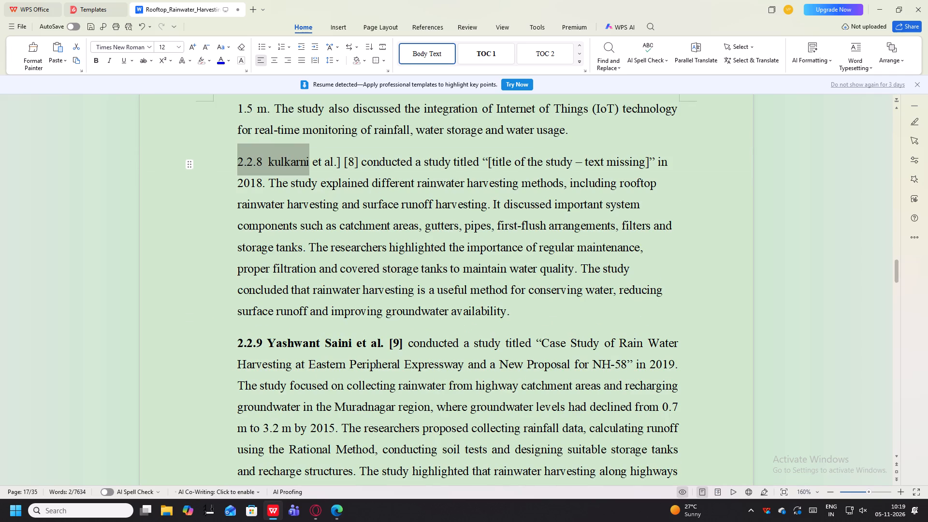
drag(404, 344, 47, 346)
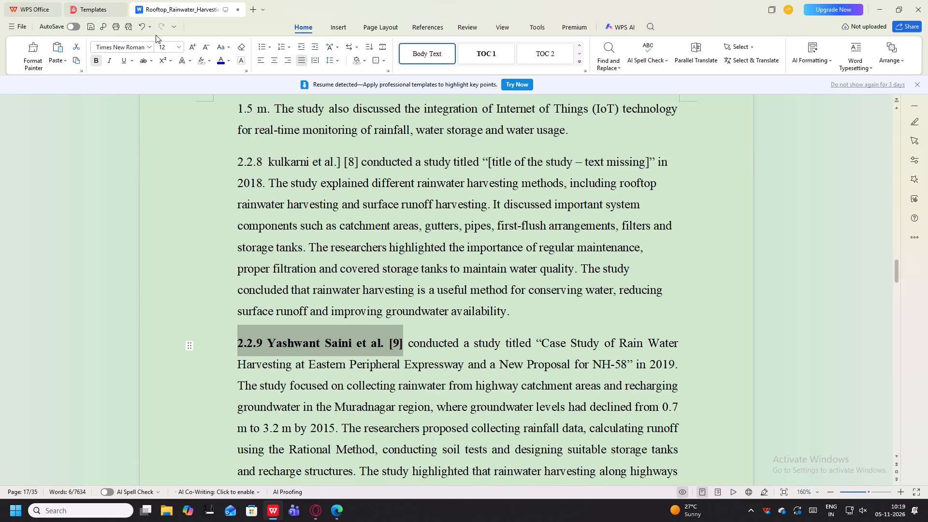
click(100, 59)
scroll(183, 224, down, 6)
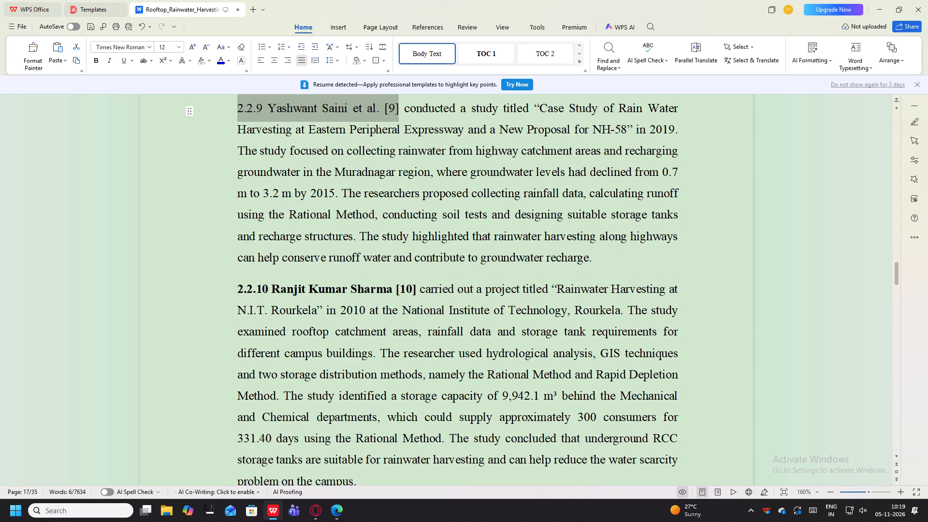
drag(417, 290, 199, 285)
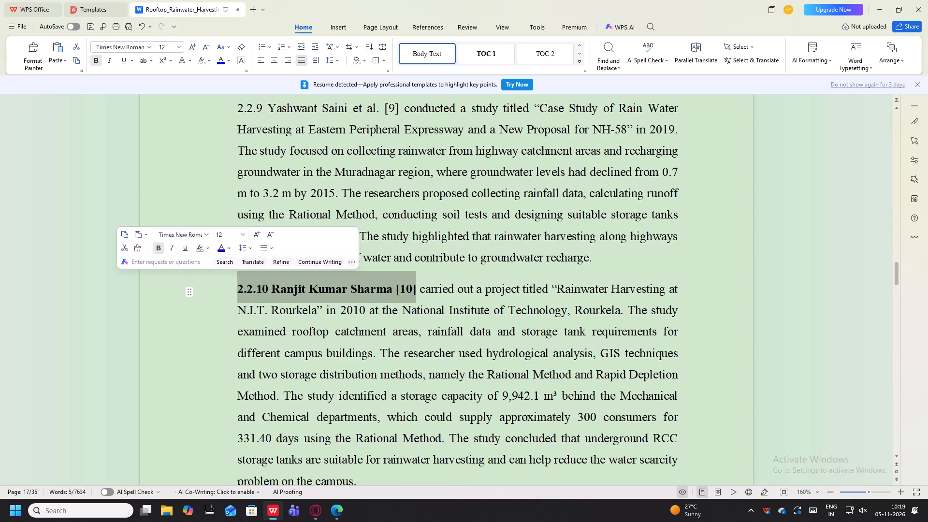
click(96, 55)
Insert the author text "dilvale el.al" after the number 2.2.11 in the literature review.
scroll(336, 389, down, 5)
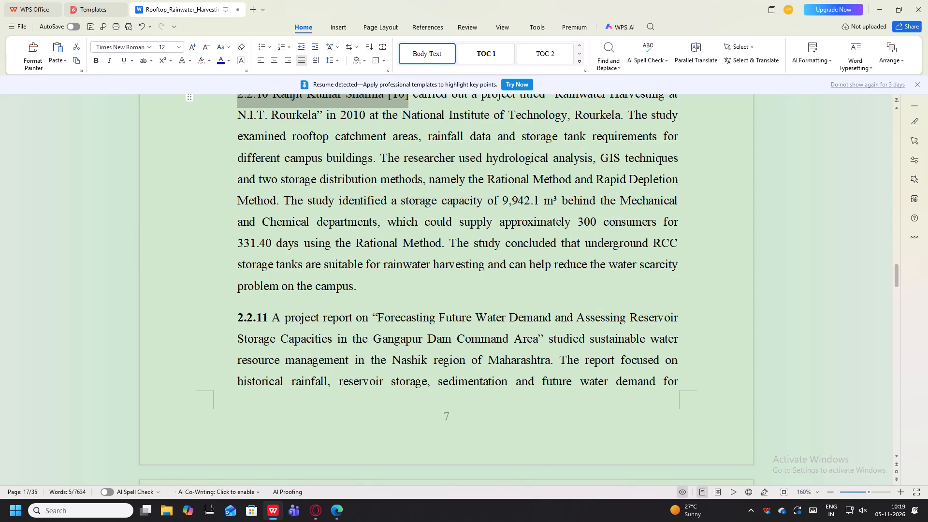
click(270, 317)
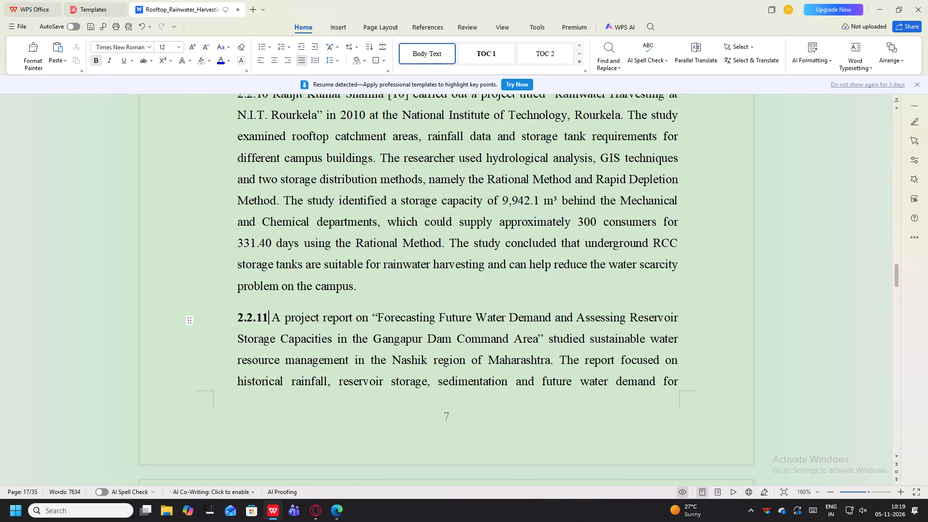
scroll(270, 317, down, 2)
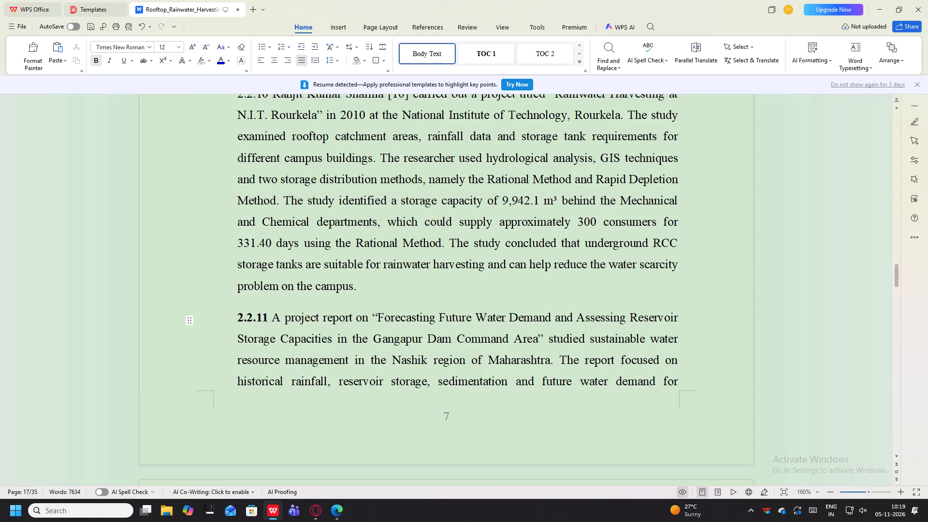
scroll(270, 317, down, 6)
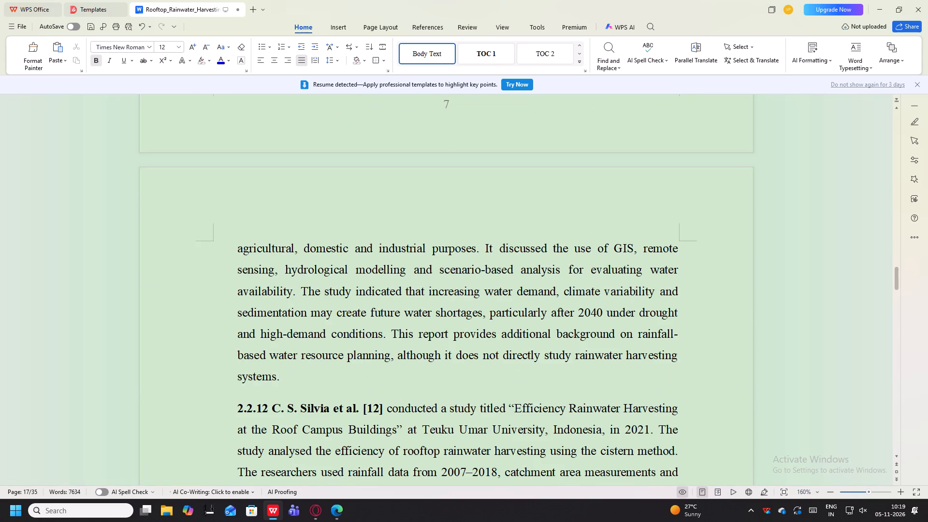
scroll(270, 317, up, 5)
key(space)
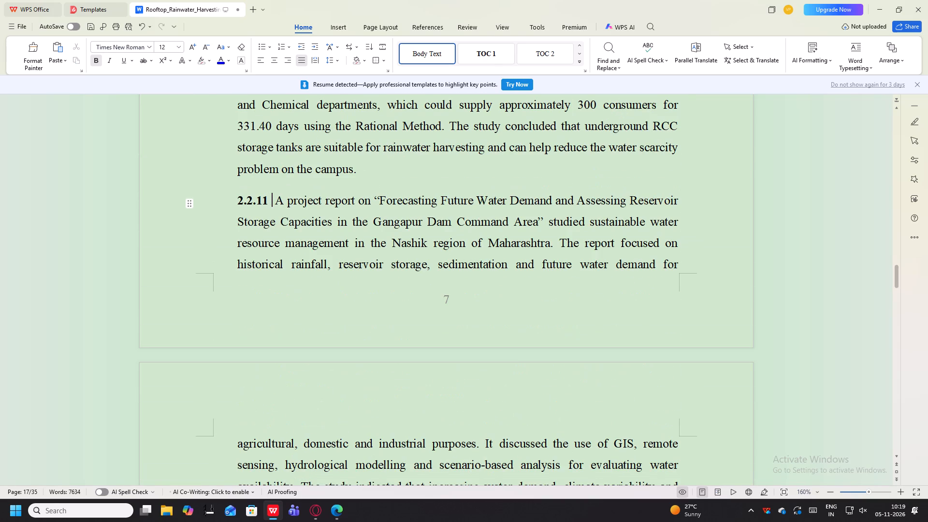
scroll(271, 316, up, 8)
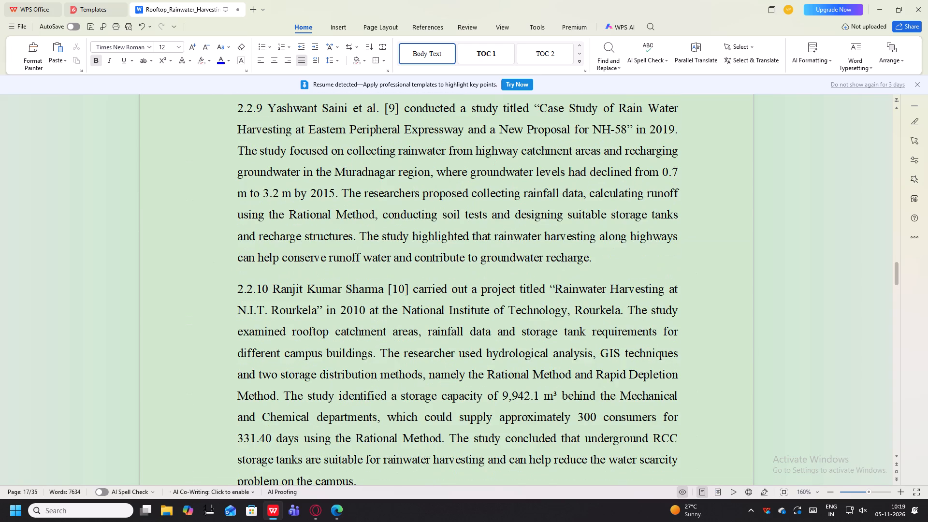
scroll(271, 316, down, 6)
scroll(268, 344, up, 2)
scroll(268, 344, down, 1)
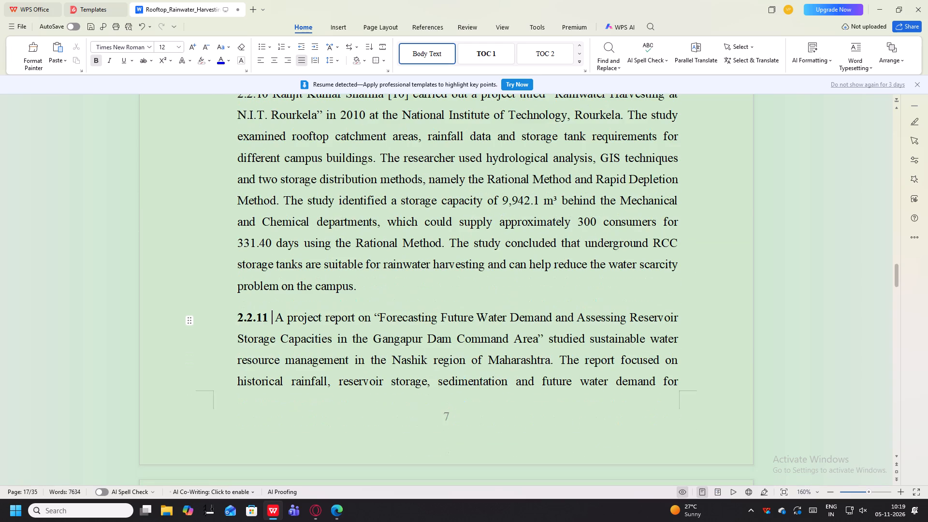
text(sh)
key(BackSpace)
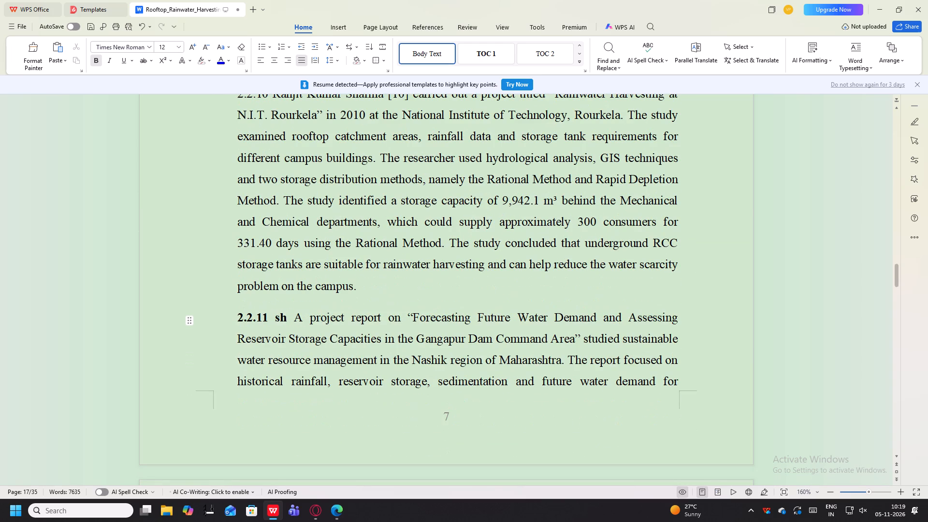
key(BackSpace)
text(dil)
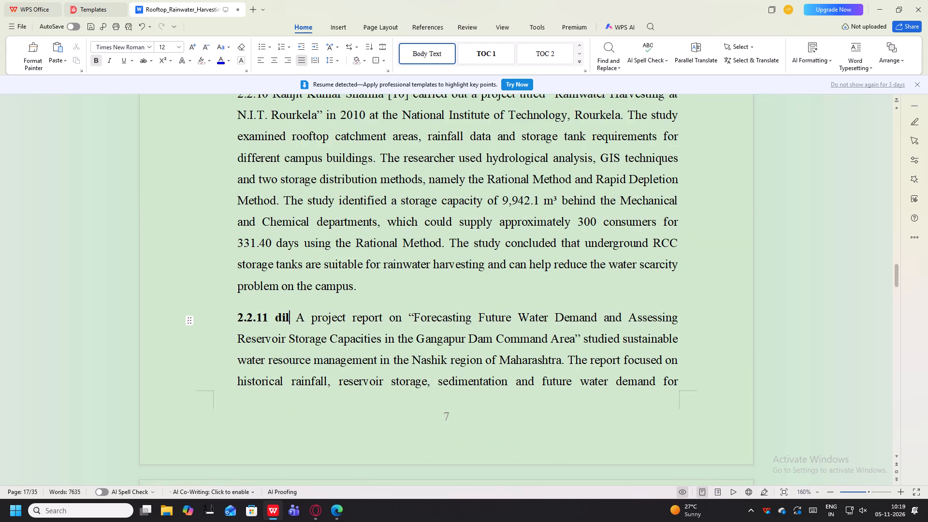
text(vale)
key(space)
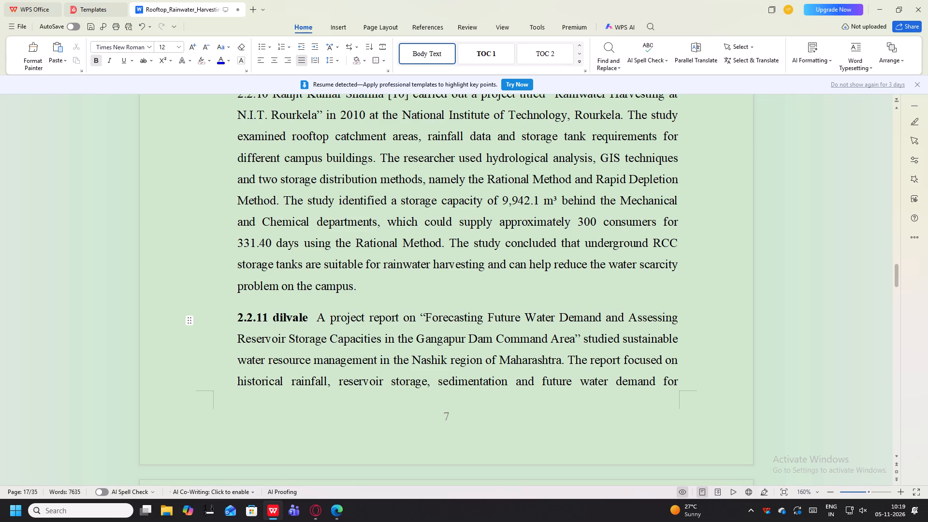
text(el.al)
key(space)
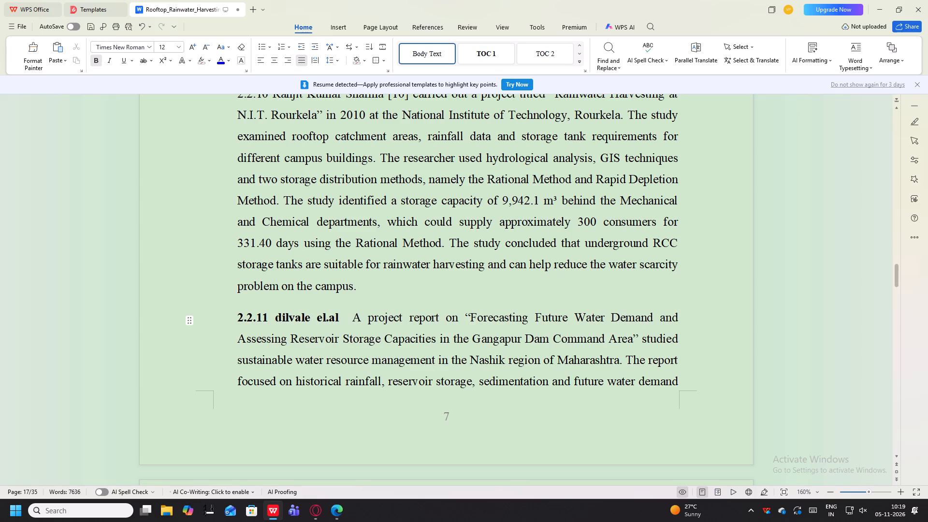
Copy "et al. [9]" from entry 2.2.9 and paste it over the author text following the number 2.2.11.
scroll(258, 371, up, 6)
scroll(361, 281, up, 3)
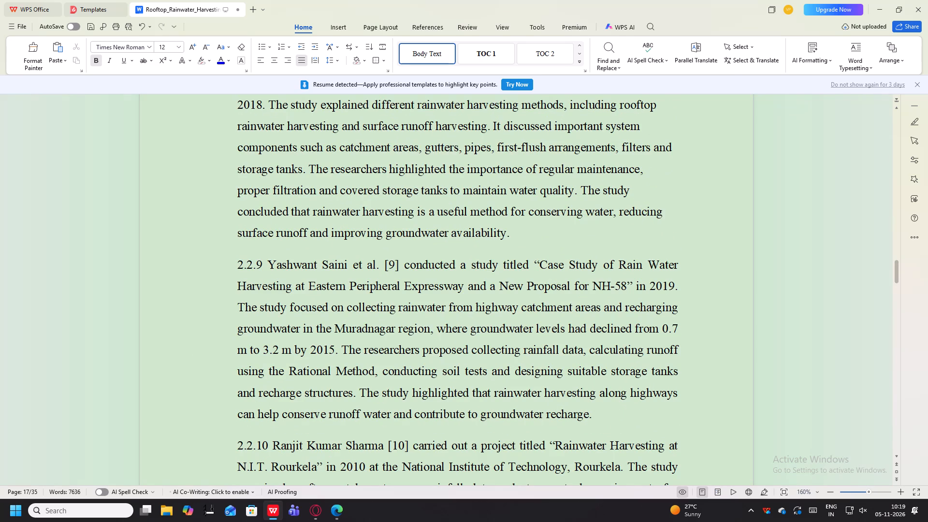
click(356, 265)
drag(351, 263, 395, 263)
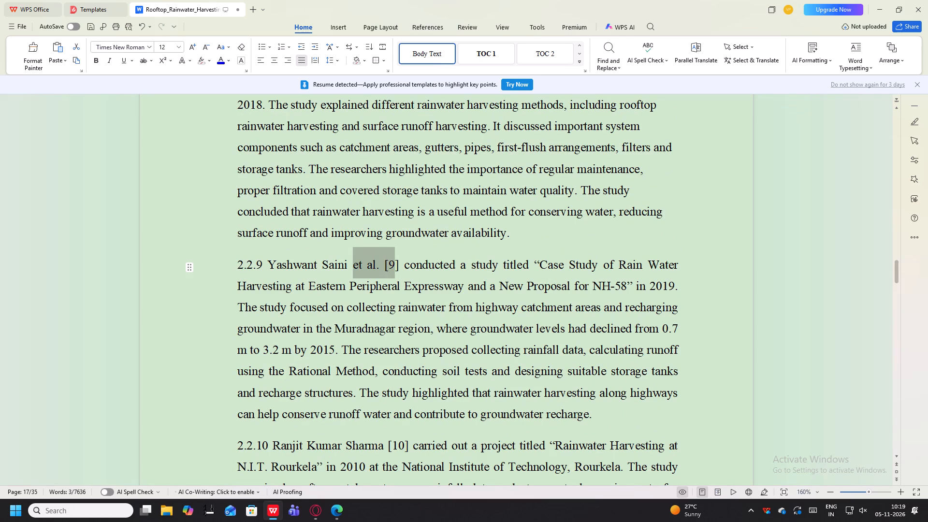
drag(395, 263, 400, 264)
key(ctrl+c)
scroll(377, 312, down, 8)
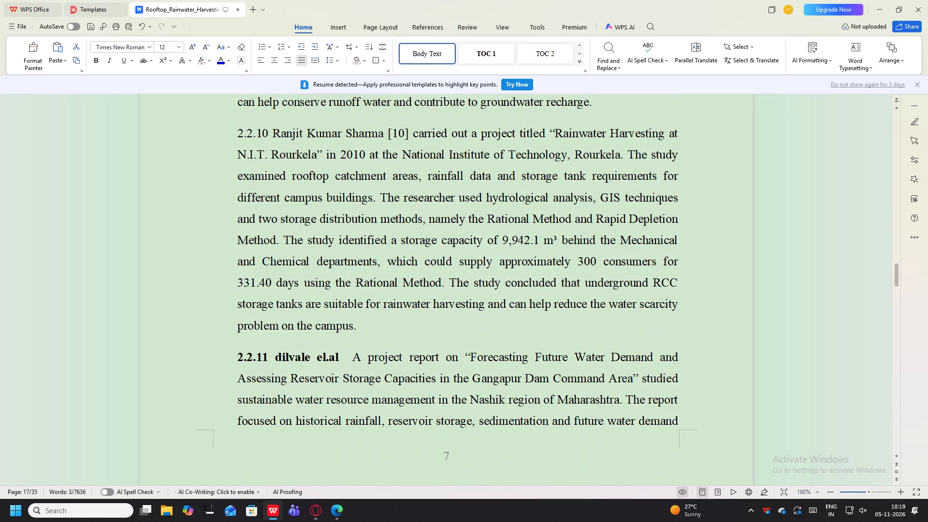
drag(274, 354, 338, 349)
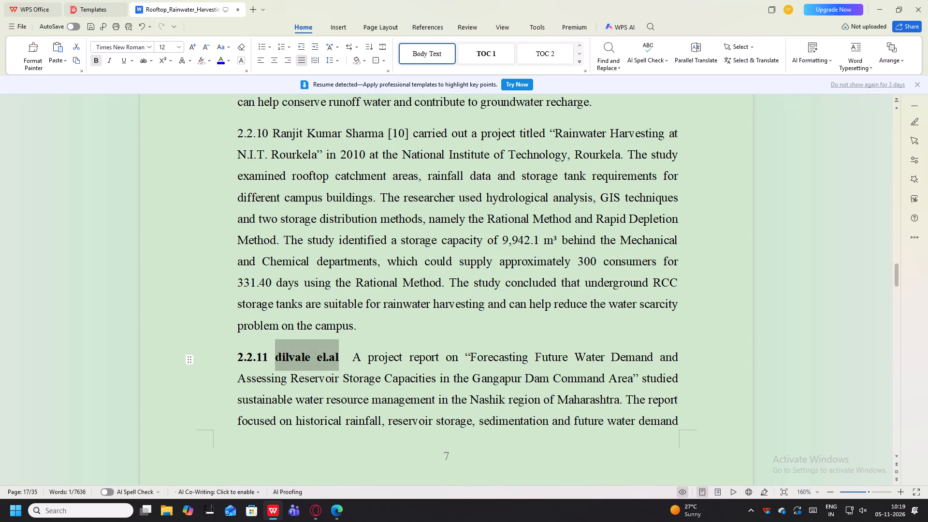
drag(338, 349, 338, 351)
key(ctrl+v)
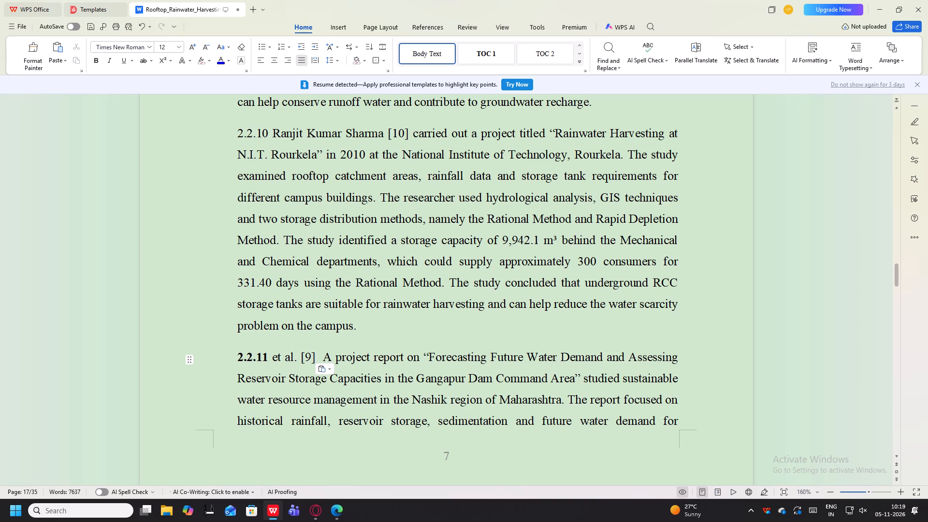
Complete the lead-in of entry 2.2.11 as "2.2.11 More et al. [11]", adding the author surname and correcting the citation number.
click(272, 354)
key(space)
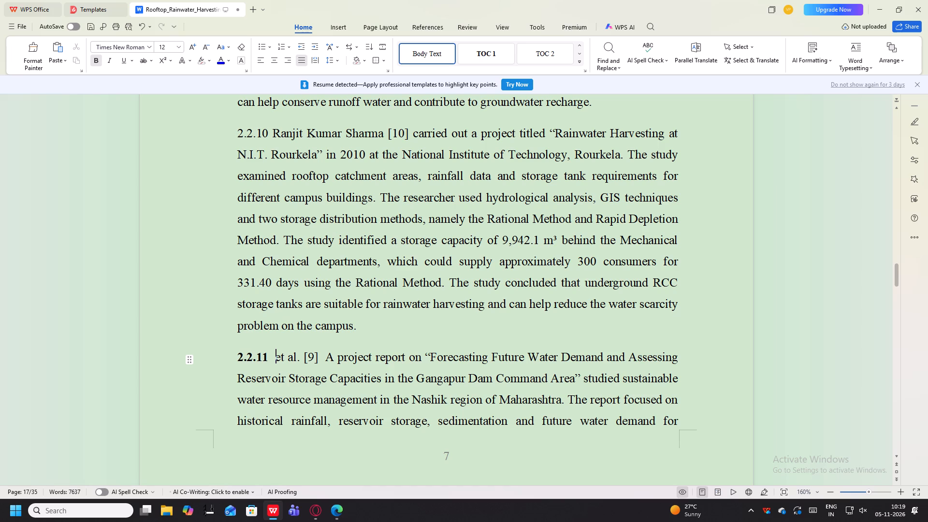
text(more)
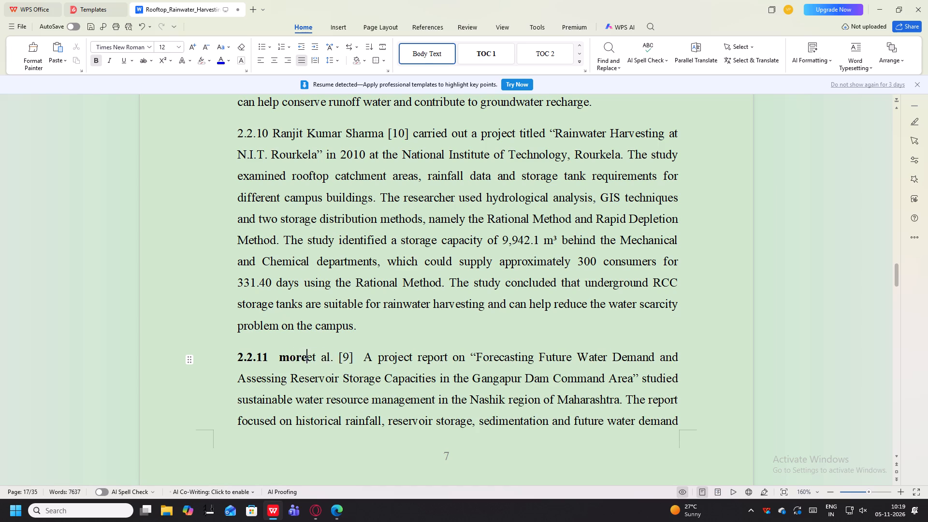
key(space)
click(284, 357)
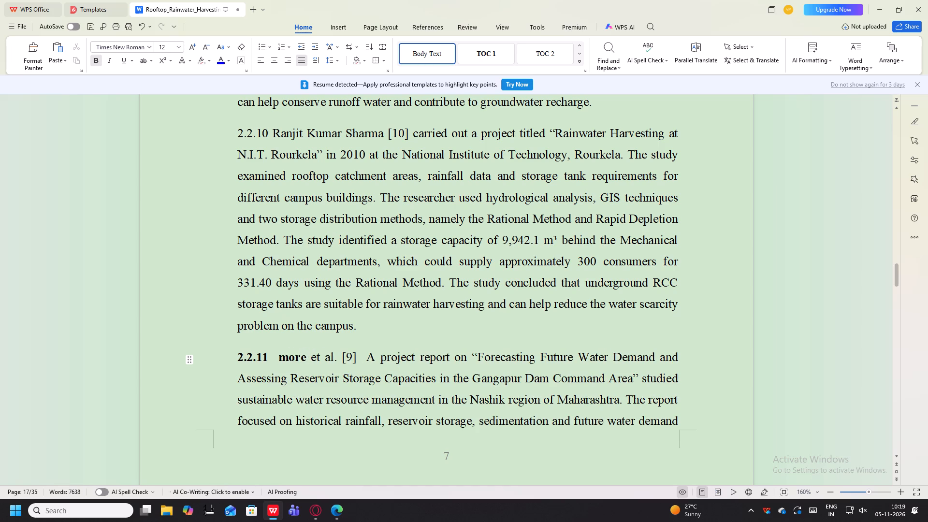
key(BackSpace)
key(shift+m)
drag(277, 362, 283, 366)
key(BackSpace)
key(BackSpace)
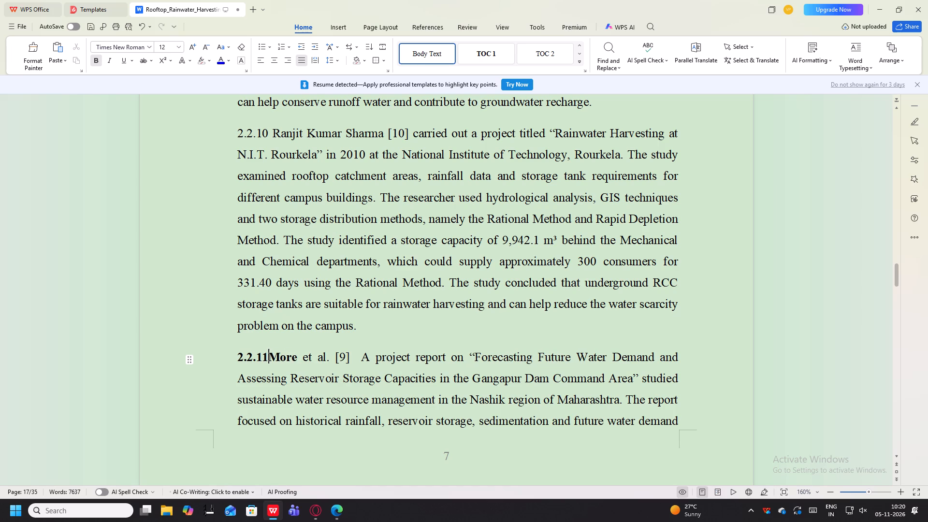
key(space)
click(350, 358)
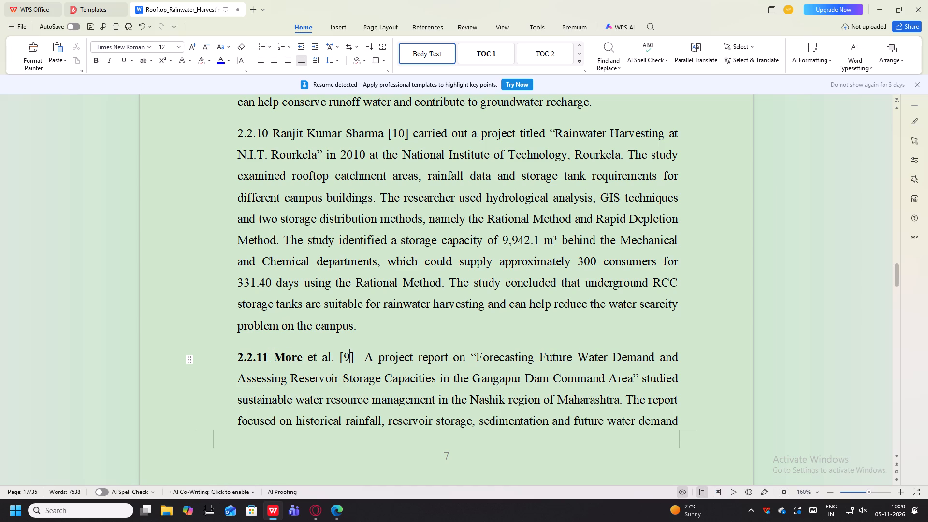
key(BackSpace)
text(11)
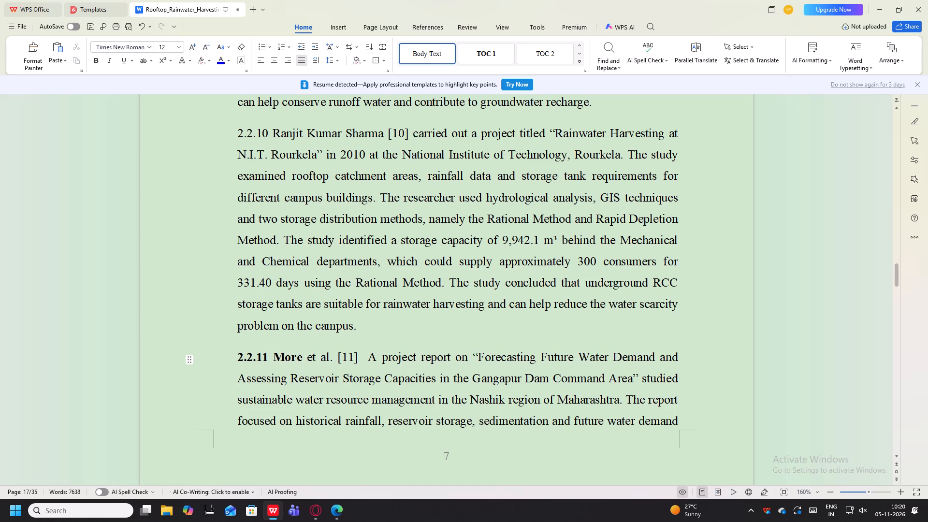
Remove the bold formatting from the number, author and citation lead-in of entry 2.2.11.
drag(360, 364, 224, 378)
right_click(226, 378)
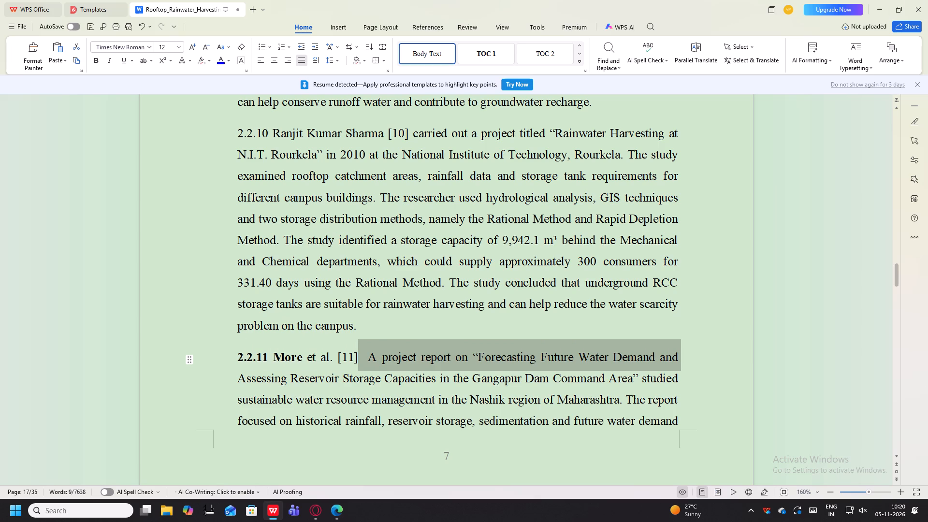
click(248, 348)
drag(229, 360, 359, 357)
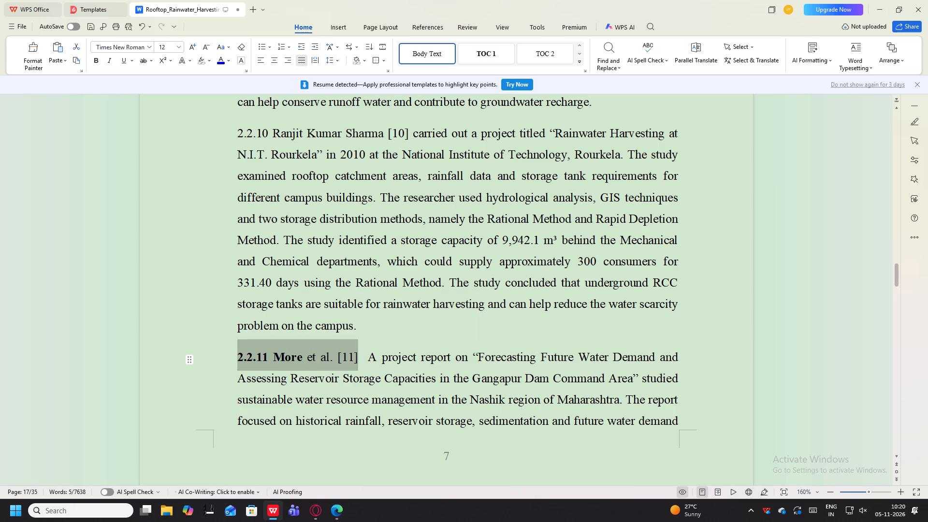
double_click(97, 62)
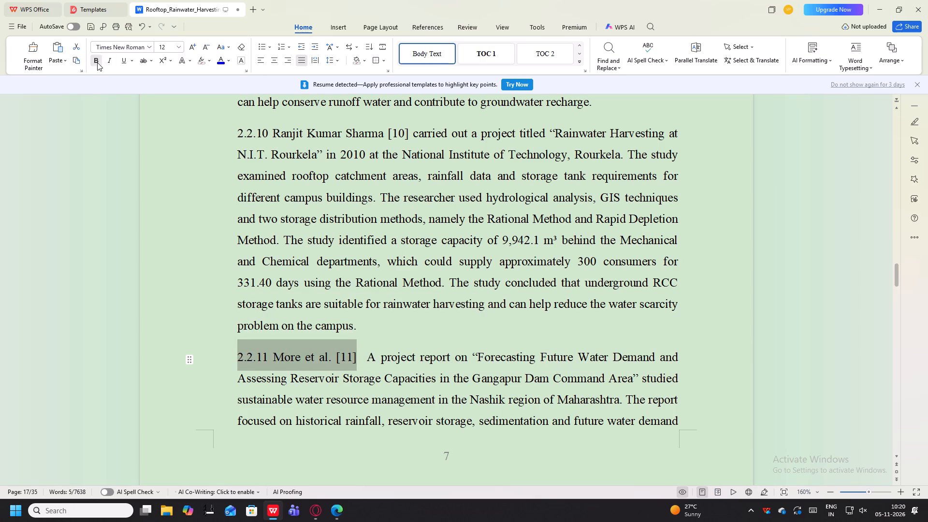
click(101, 59)
Remove the bold formatting from the number, author and citation lead-ins of entries 2.2.12 and 2.2.13.
scroll(215, 182, down, 8)
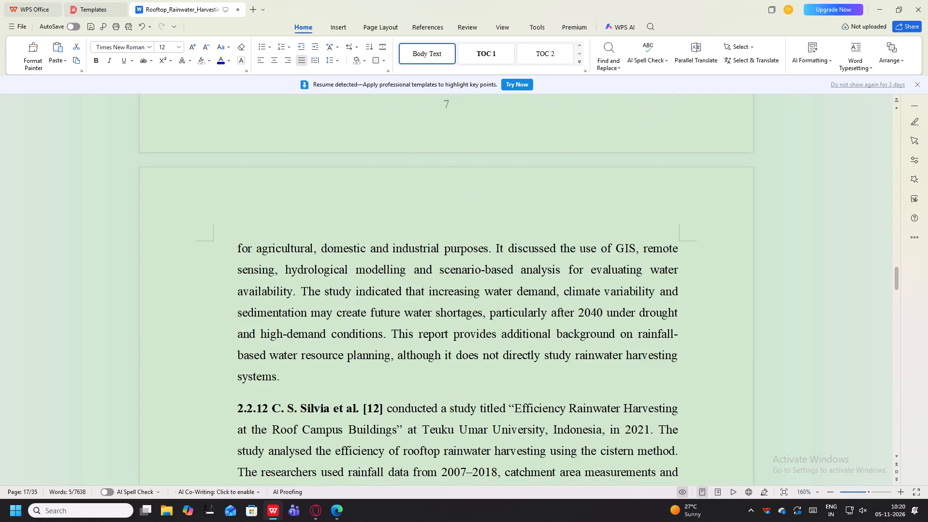
scroll(234, 216, down, 5)
drag(385, 252, 159, 255)
click(97, 63)
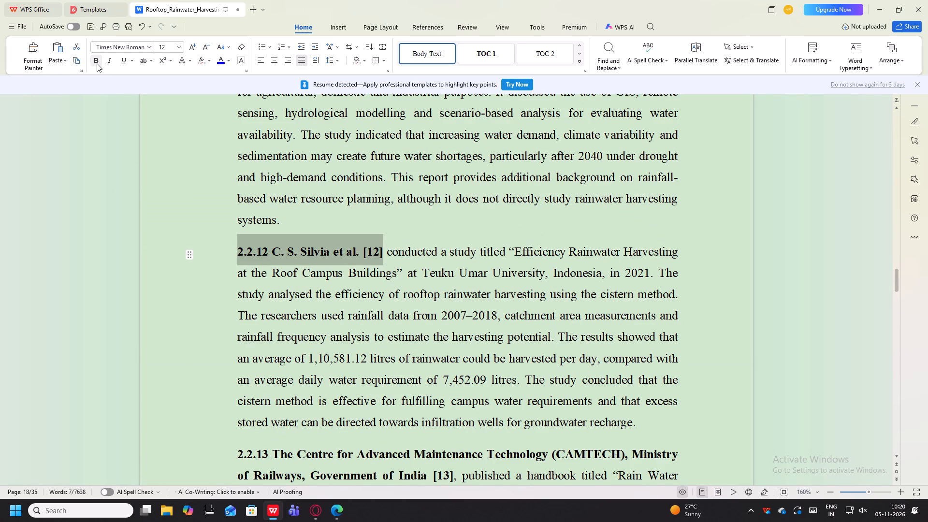
scroll(407, 287, down, 3)
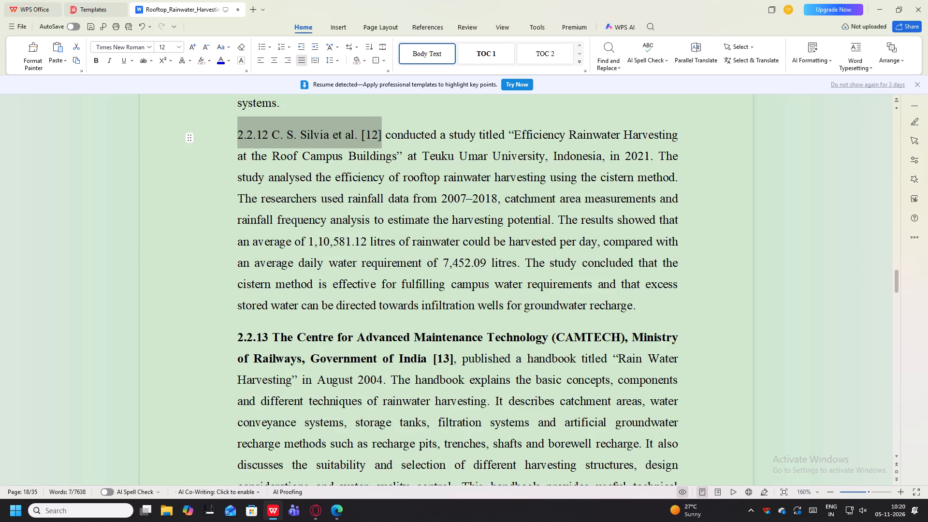
scroll(232, 333, down, 1)
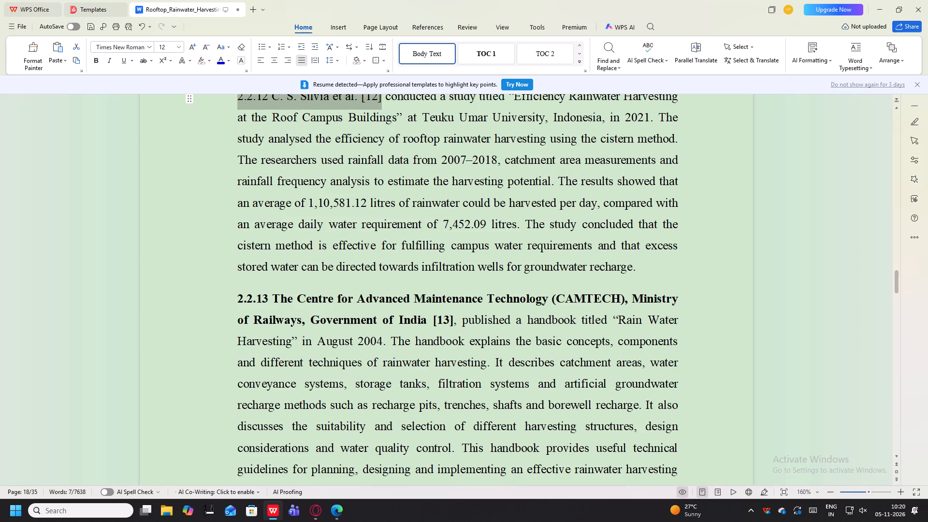
drag(452, 323, 204, 280)
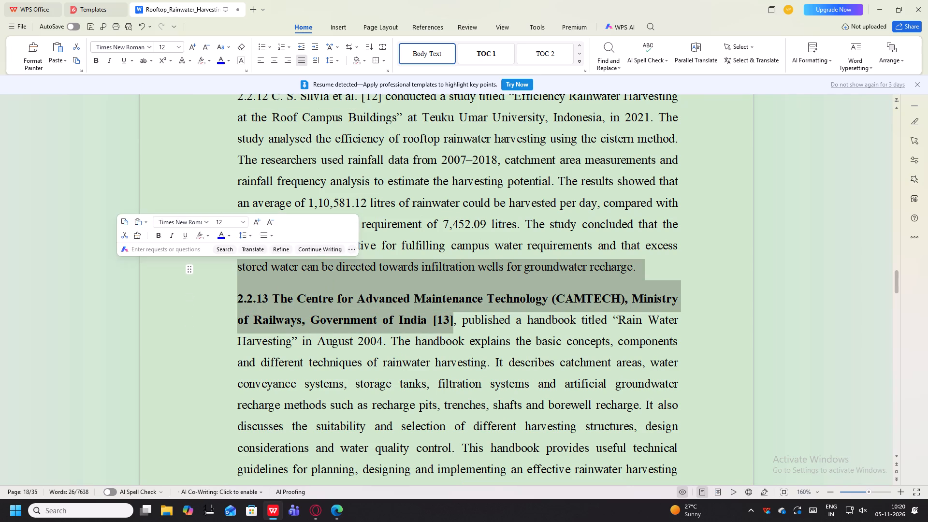
click(311, 331)
drag(451, 318, 283, 301)
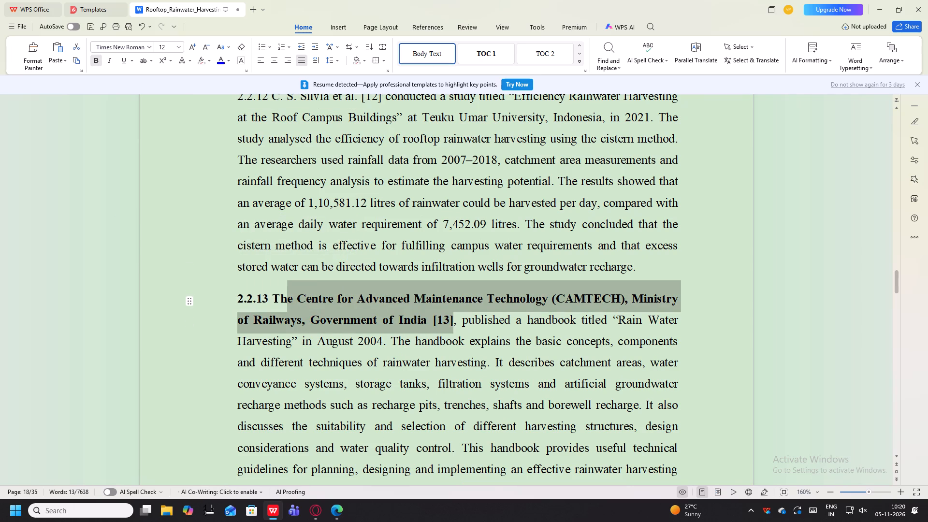
drag(283, 301, 213, 297)
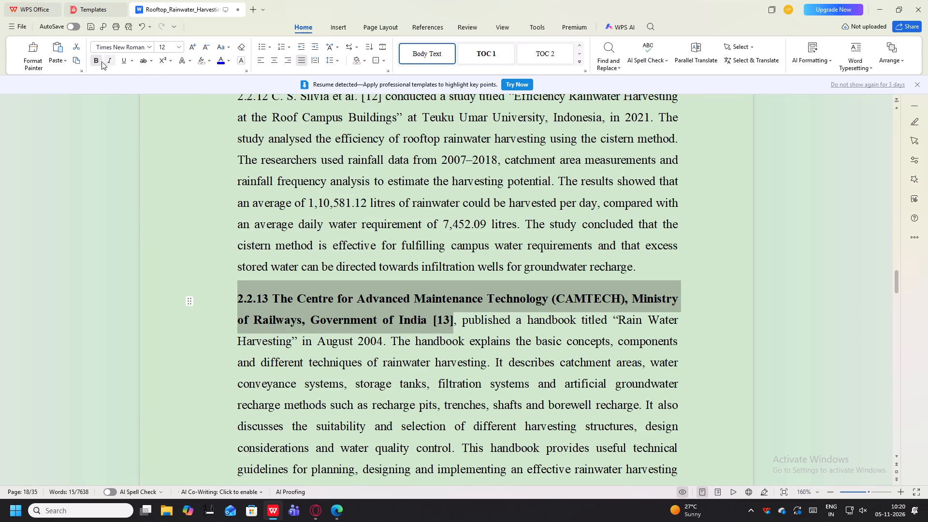
click(98, 63)
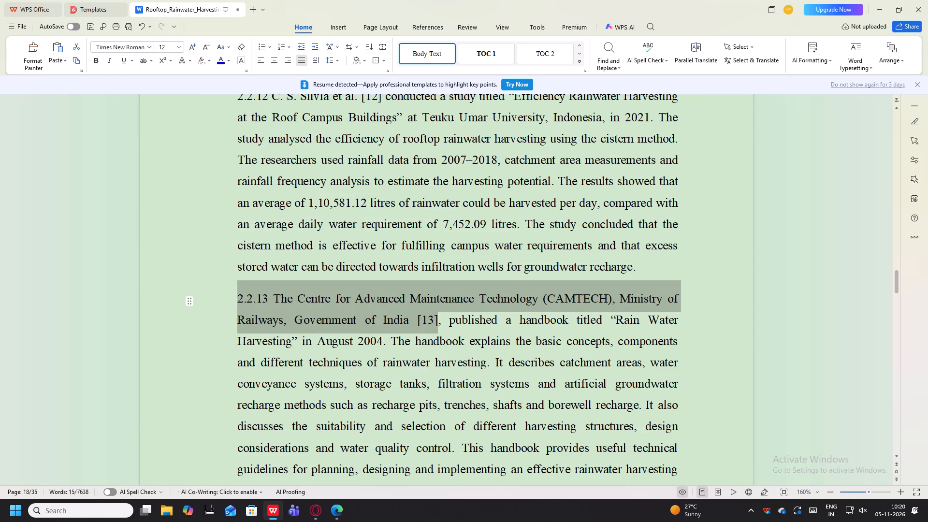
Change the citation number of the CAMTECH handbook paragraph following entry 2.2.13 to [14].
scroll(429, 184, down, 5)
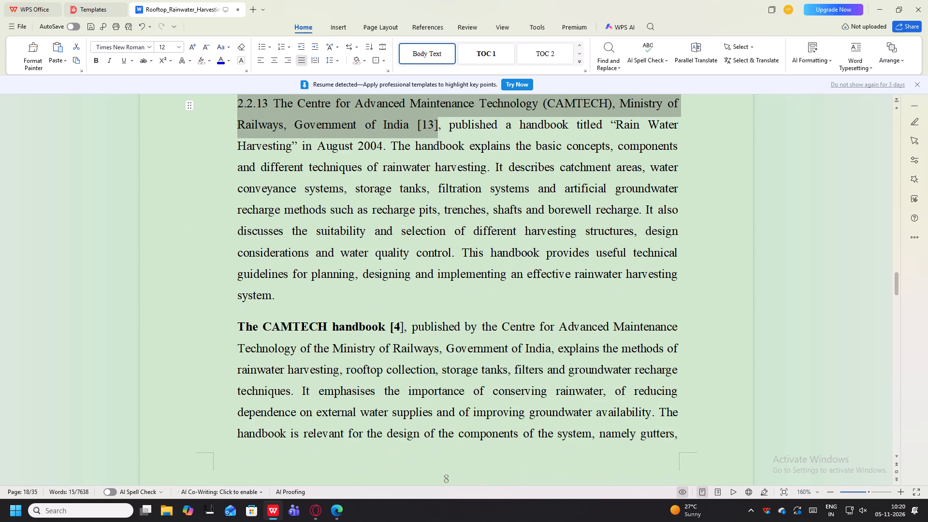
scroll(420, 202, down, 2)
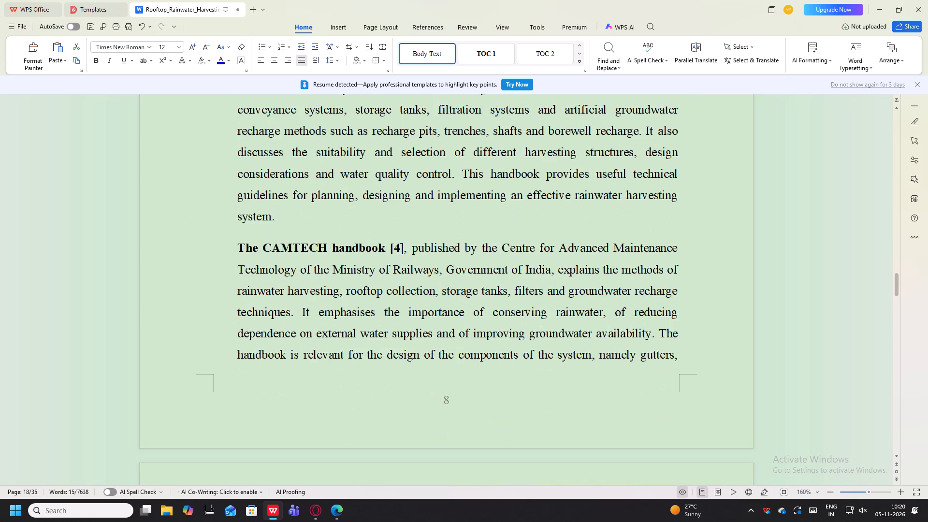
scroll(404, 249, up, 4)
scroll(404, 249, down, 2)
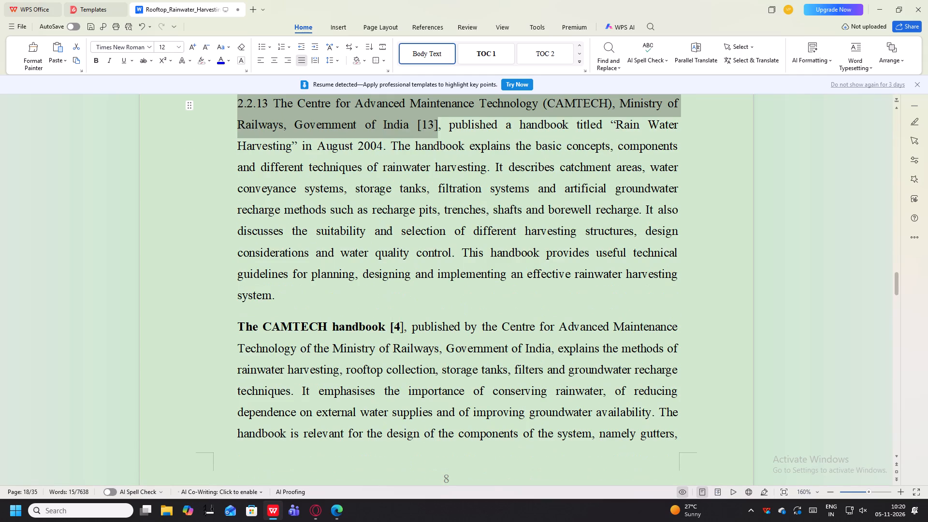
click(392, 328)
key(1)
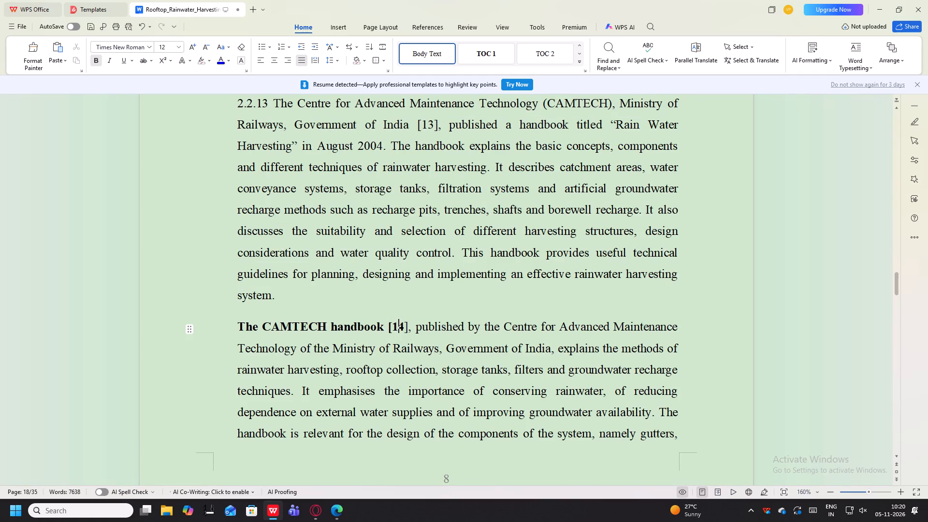
Delete the whole unnumbered paragraph beginning "The CAMTECH handbook" between entry 2.2.13 and section 2.2.14.
drag(231, 323, 540, 187)
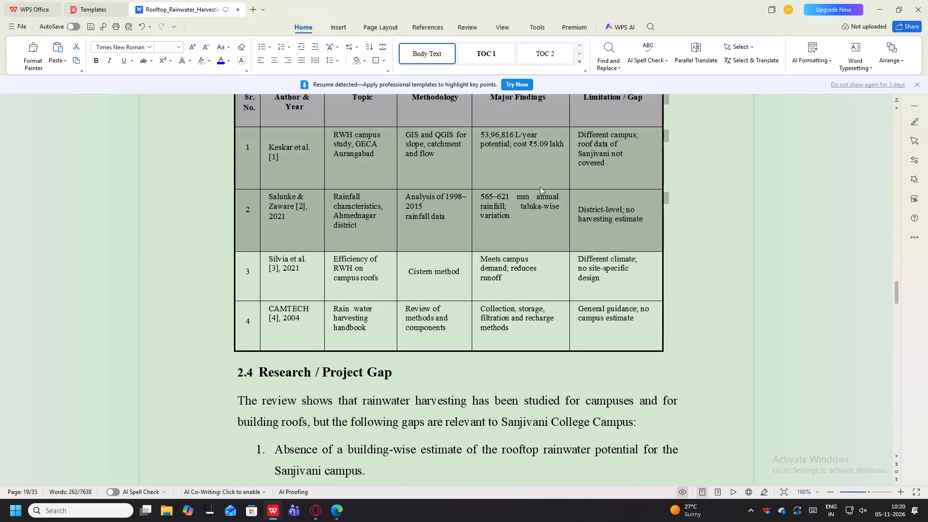
drag(540, 187, 605, 441)
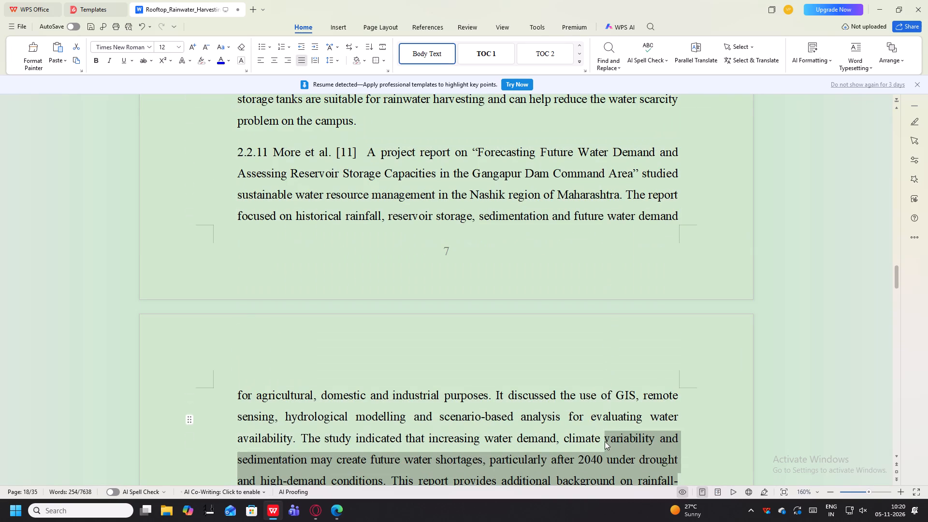
drag(605, 441, 591, 506)
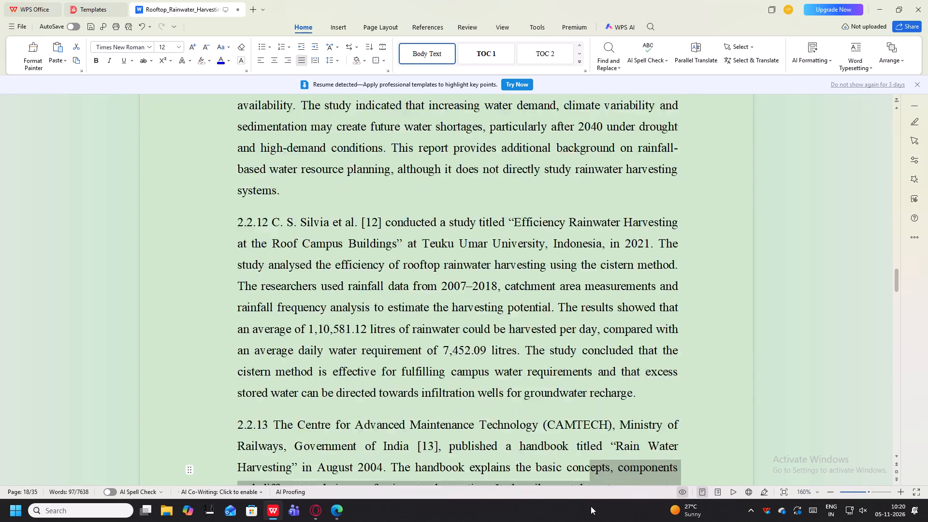
drag(591, 506, 550, 361)
key(BackSpace)
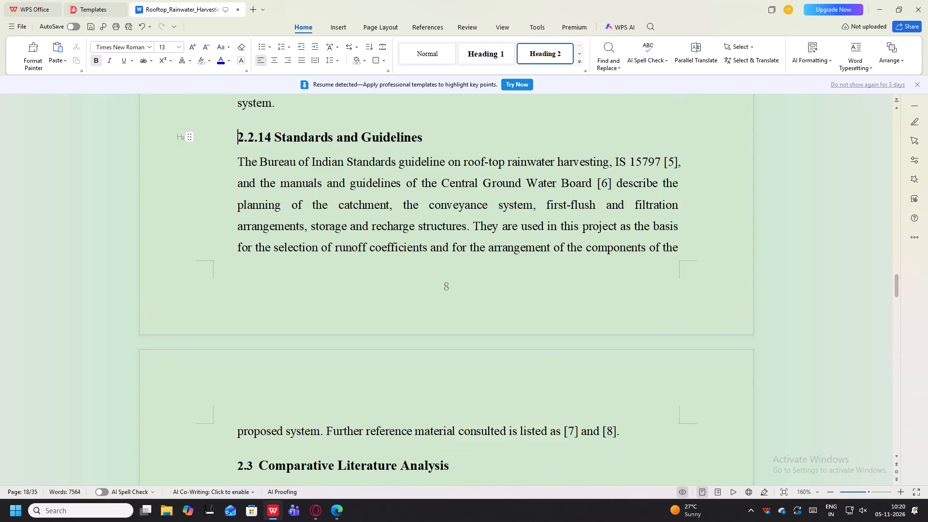
Review the rest of Chapter 2, from Standards and Guidelines through Table 2.1 and the literature summary, up to the Chapter 3 heading.
scroll(485, 380, up, 3)
scroll(485, 380, down, 5)
scroll(485, 380, up, 3)
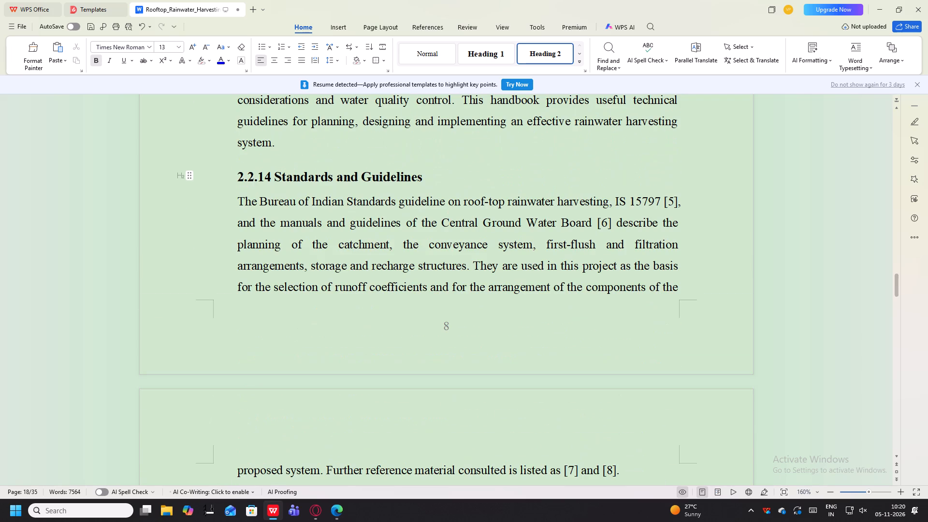
scroll(448, 192, down, 5)
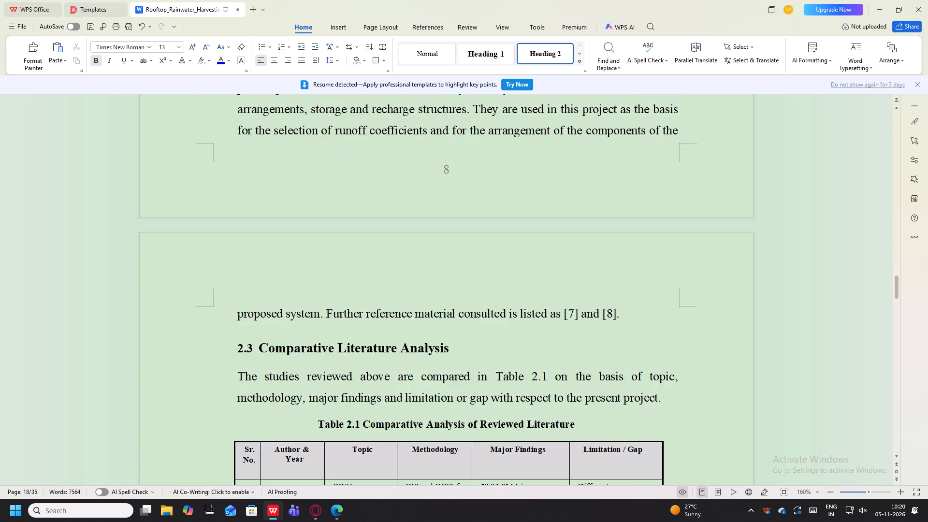
scroll(449, 217, down, 6)
scroll(449, 223, up, 1)
scroll(449, 223, down, 3)
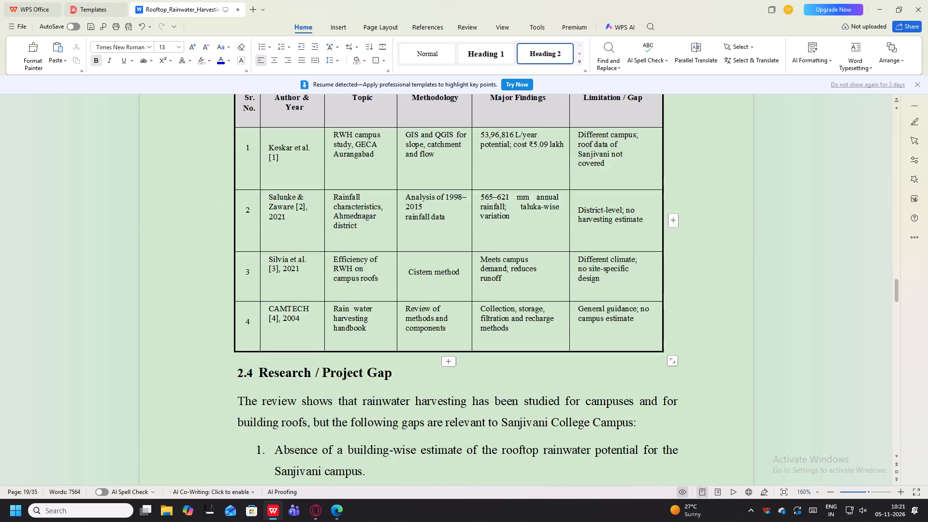
scroll(451, 232, down, 14)
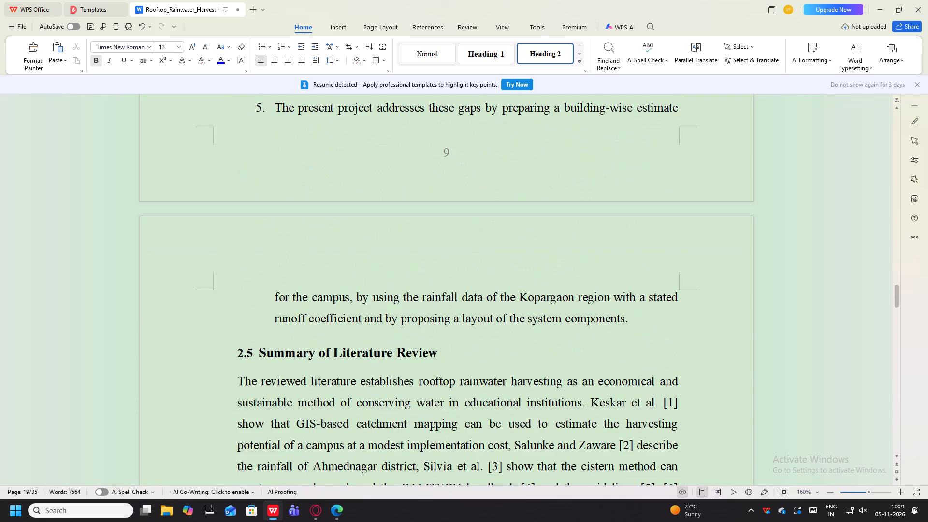
scroll(454, 250, down, 20)
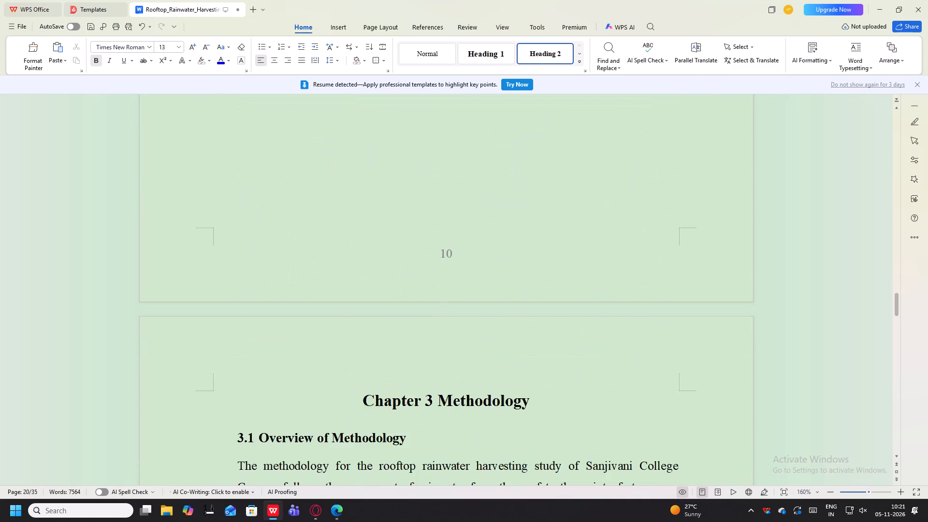
scroll(459, 275, down, 1)
scroll(459, 275, up, 1)
scroll(459, 275, down, 2)
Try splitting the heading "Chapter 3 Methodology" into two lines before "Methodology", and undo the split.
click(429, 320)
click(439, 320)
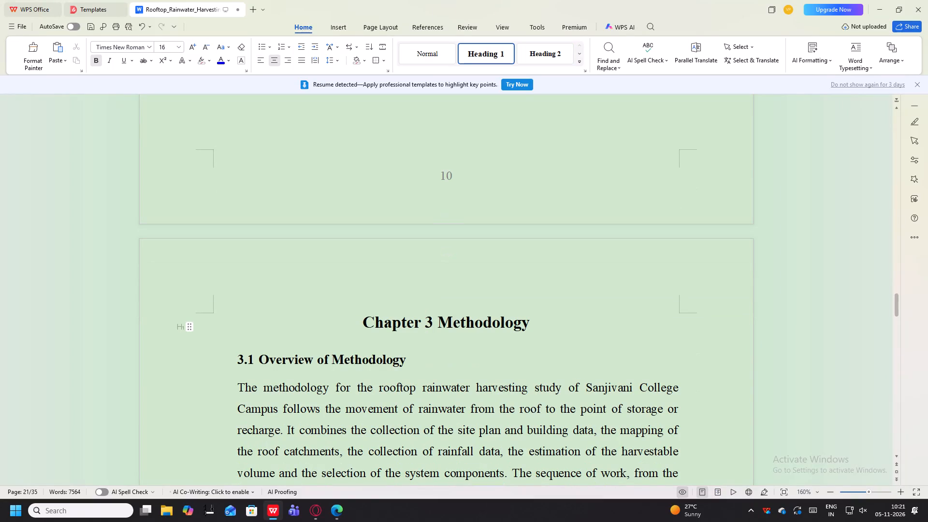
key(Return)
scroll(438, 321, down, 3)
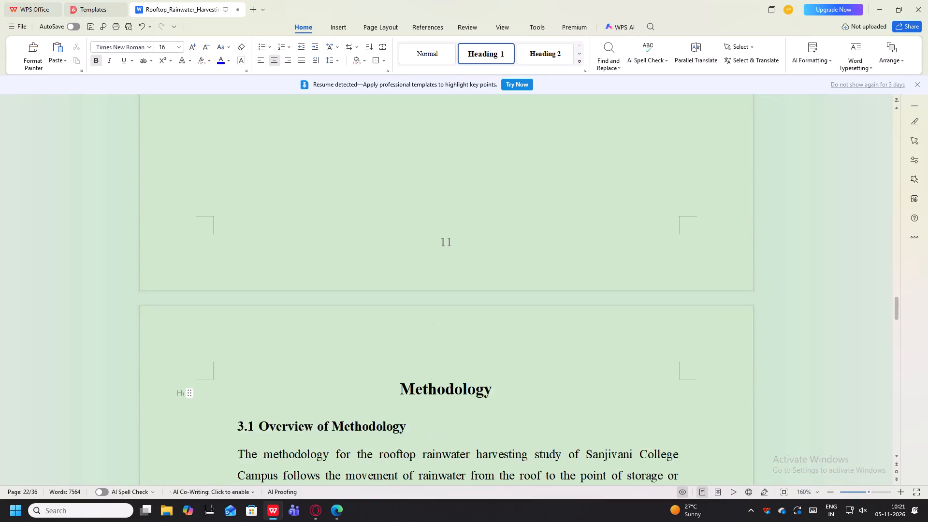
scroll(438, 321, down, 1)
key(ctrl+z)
Set the font size of all text in the section 3.2 methodology flowchart, including its arrows, to 12.
scroll(441, 317, up, 2)
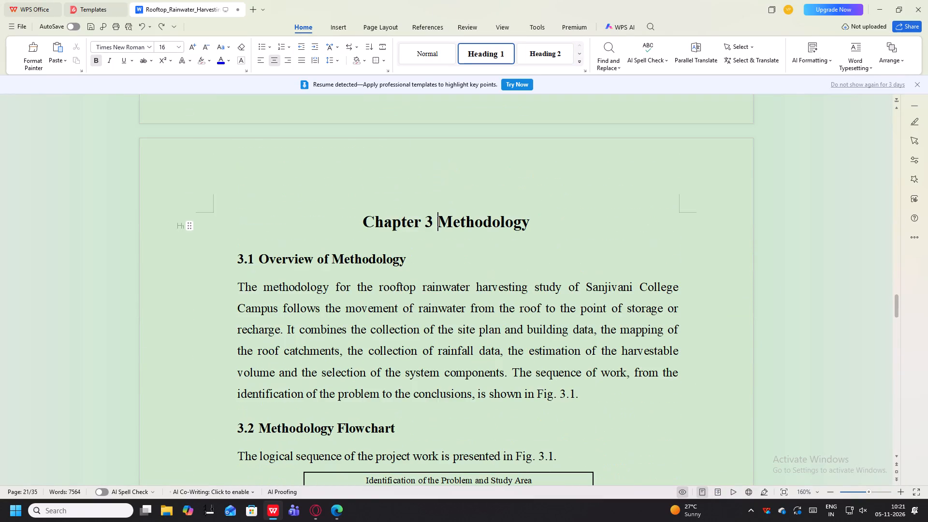
scroll(441, 317, up, 2)
scroll(441, 317, down, 7)
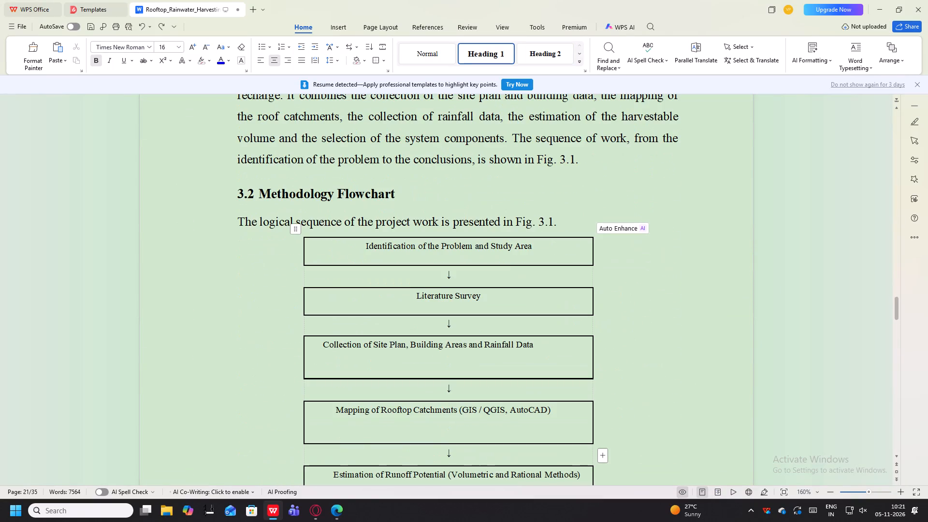
drag(350, 246, 531, 436)
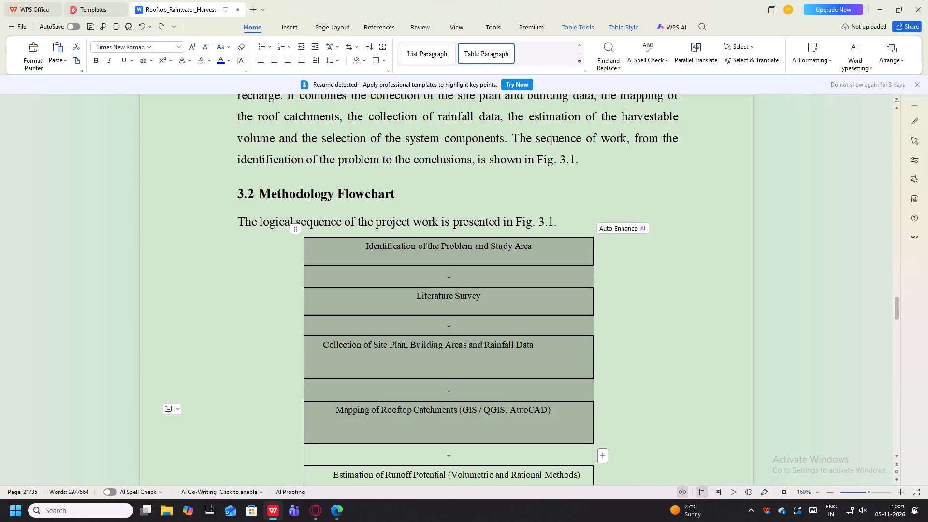
drag(531, 436, 535, 352)
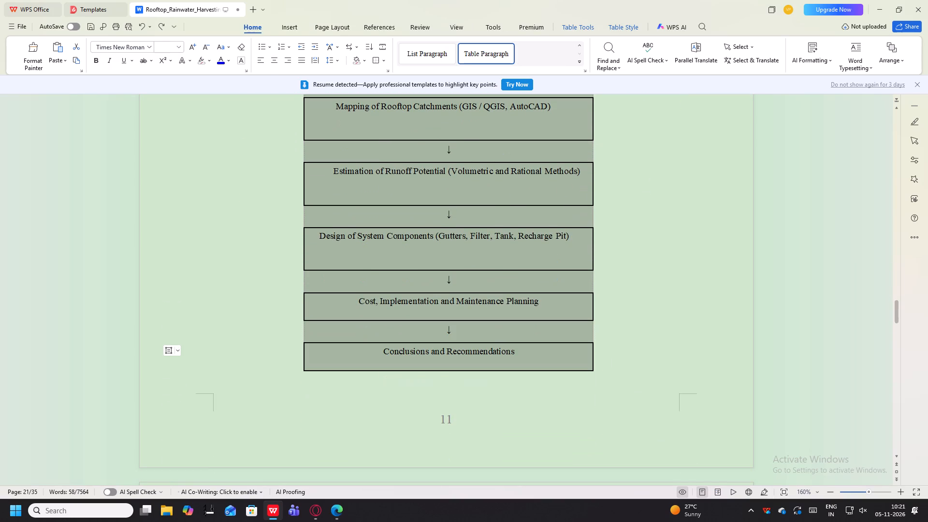
drag(535, 352, 545, 447)
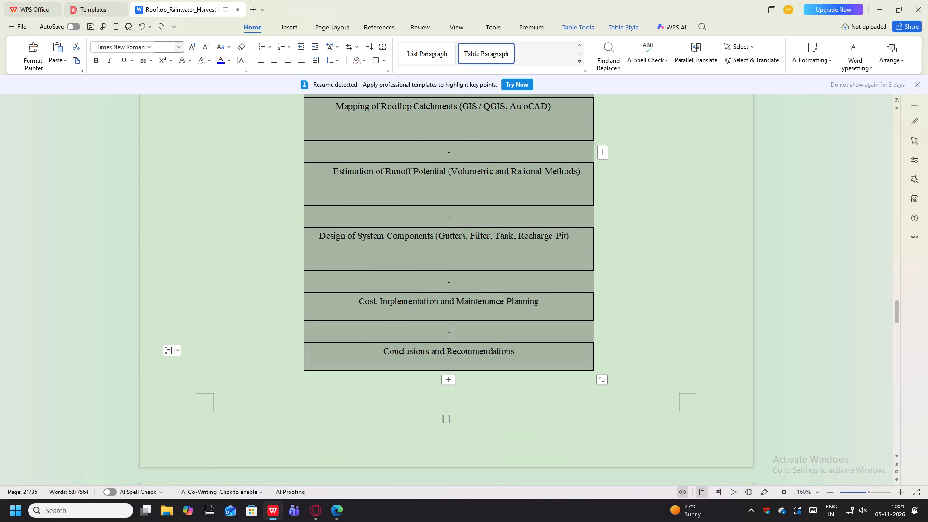
click(170, 47)
text(12)
key(Return)
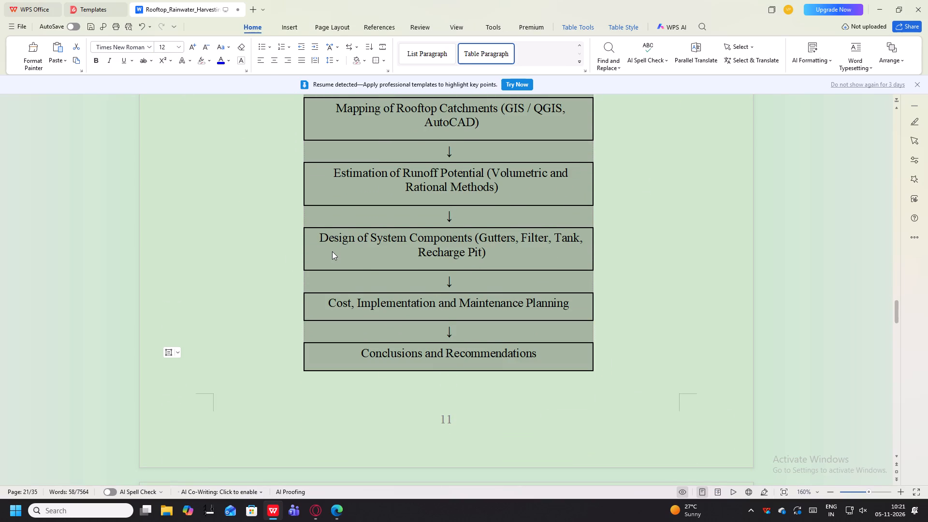
Set the font size of the entire Table 3.1 Materials and Equipment Used, across both pages, to 12.
scroll(383, 236, down, 6)
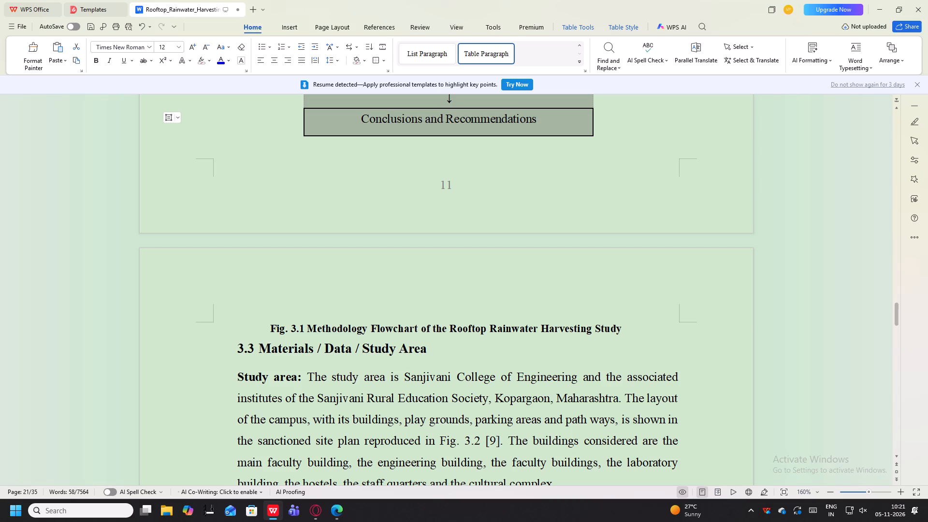
scroll(259, 320, up, 4)
scroll(259, 320, down, 6)
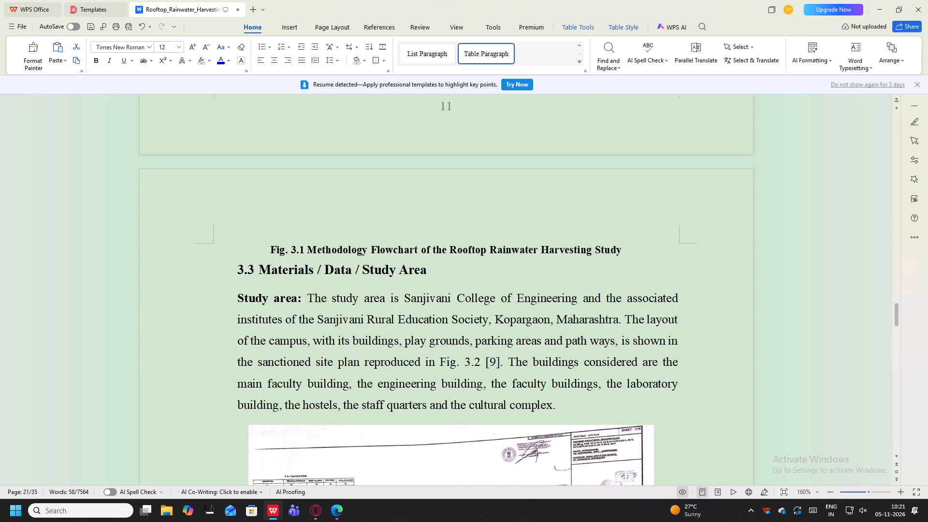
scroll(276, 303, down, 7)
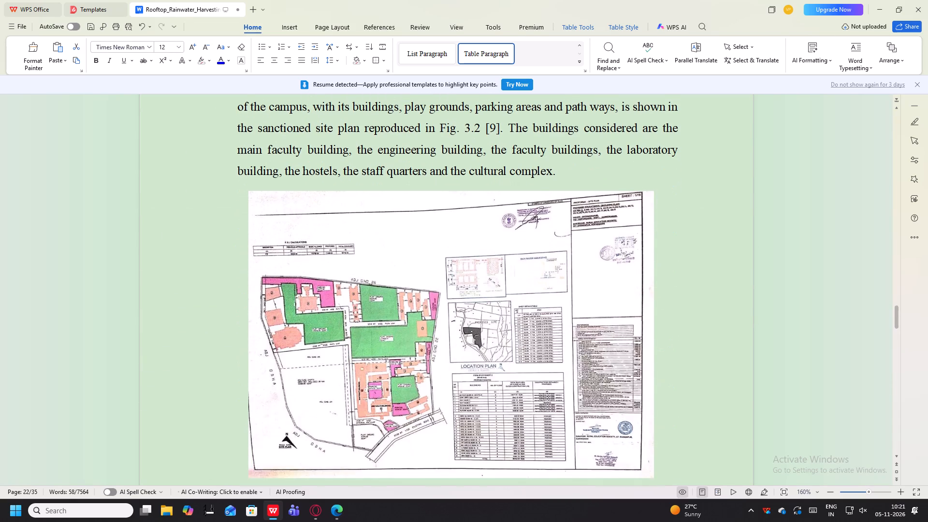
scroll(276, 303, down, 7)
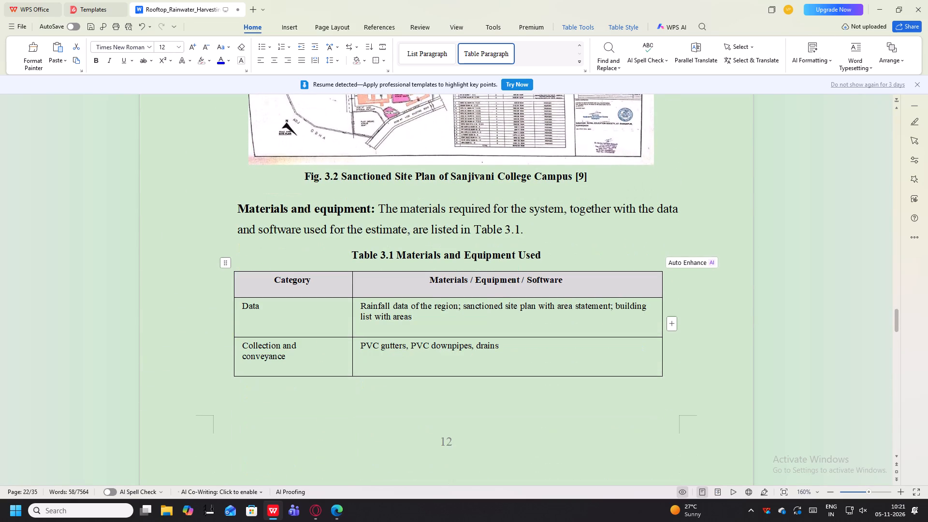
drag(240, 283, 425, 480)
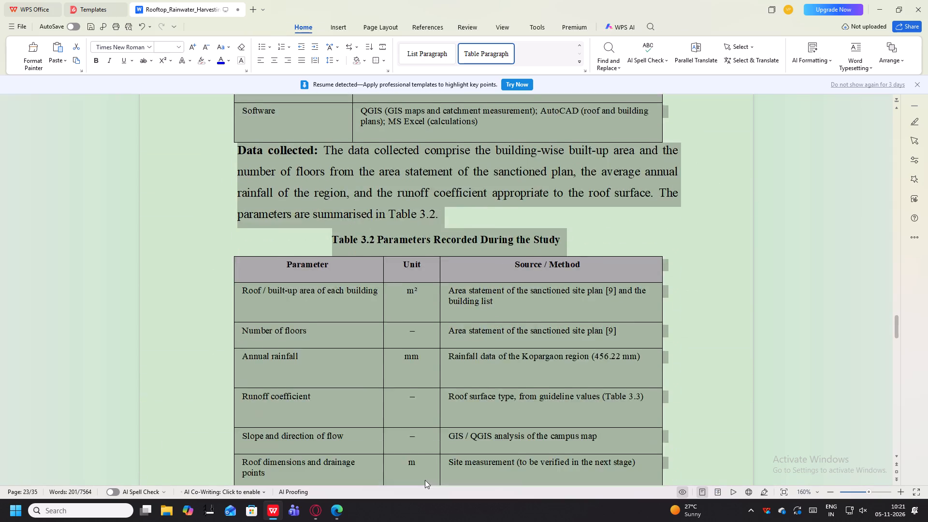
drag(425, 480, 607, 350)
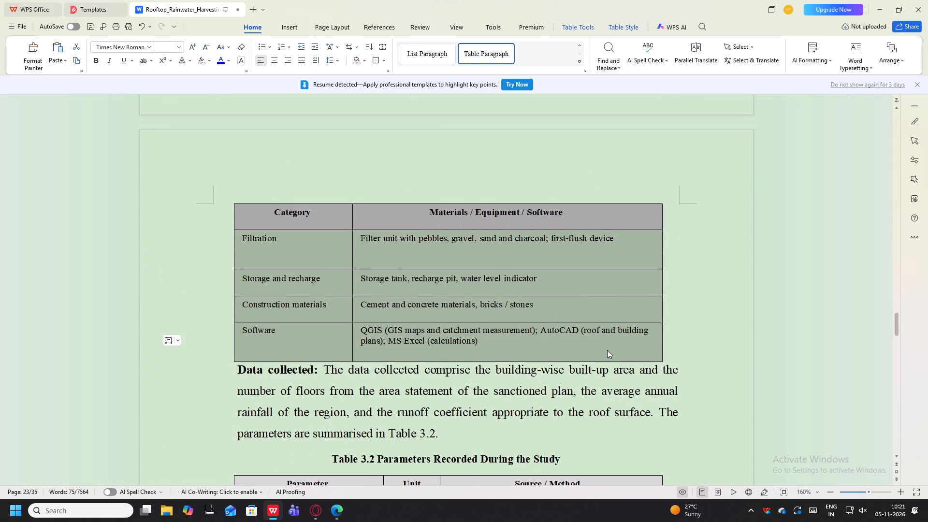
drag(607, 350, 631, 347)
click(159, 47)
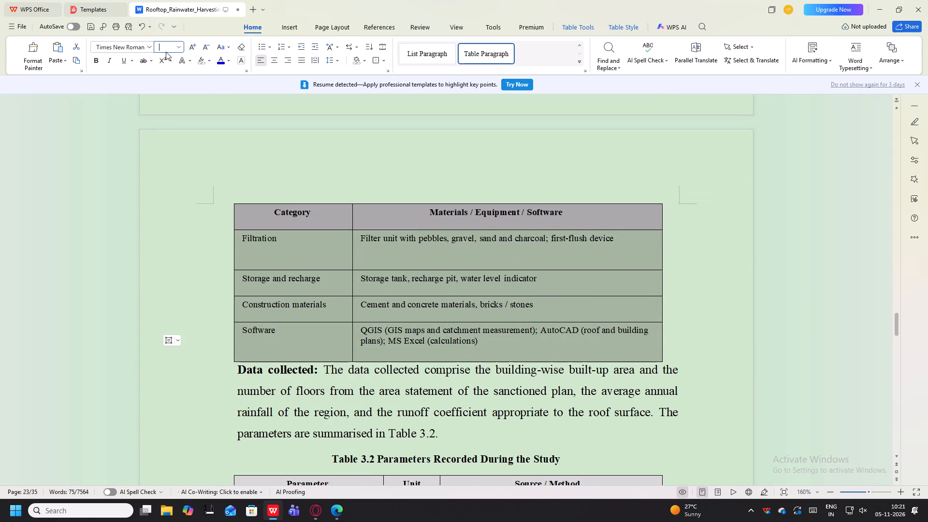
text(12)
key(Return)
Set the font size of the entire Table 3.2 Parameters Recorded During the Study to 12.
scroll(282, 77, down, 3)
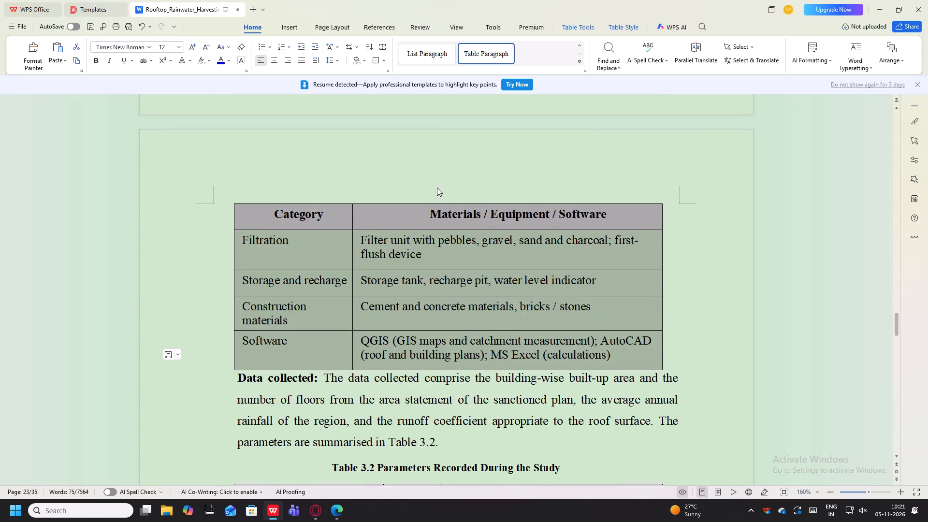
scroll(437, 188, down, 3)
scroll(408, 246, down, 1)
drag(246, 261, 294, 278)
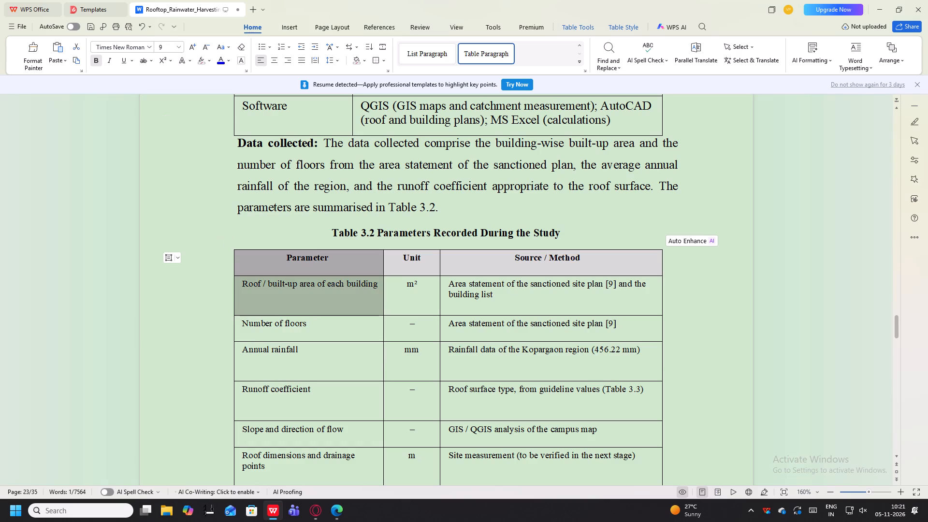
drag(294, 278, 619, 346)
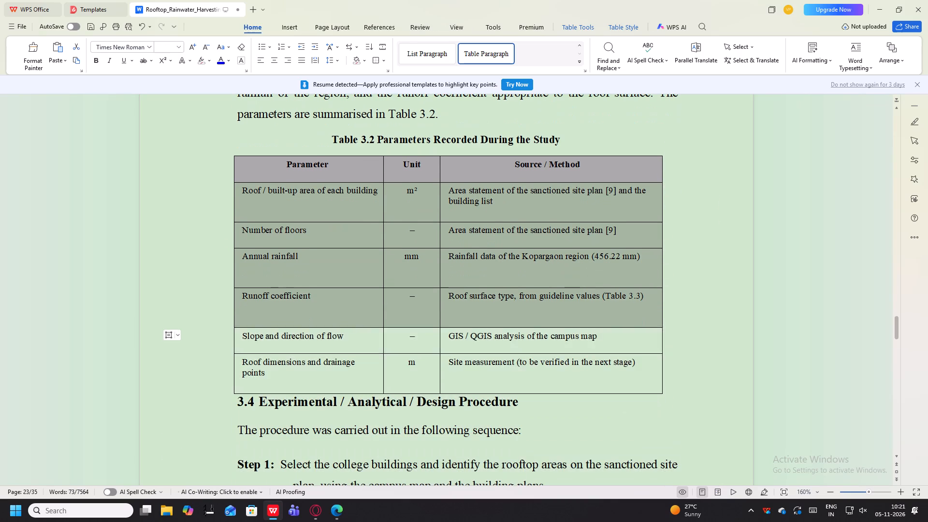
drag(619, 346, 631, 380)
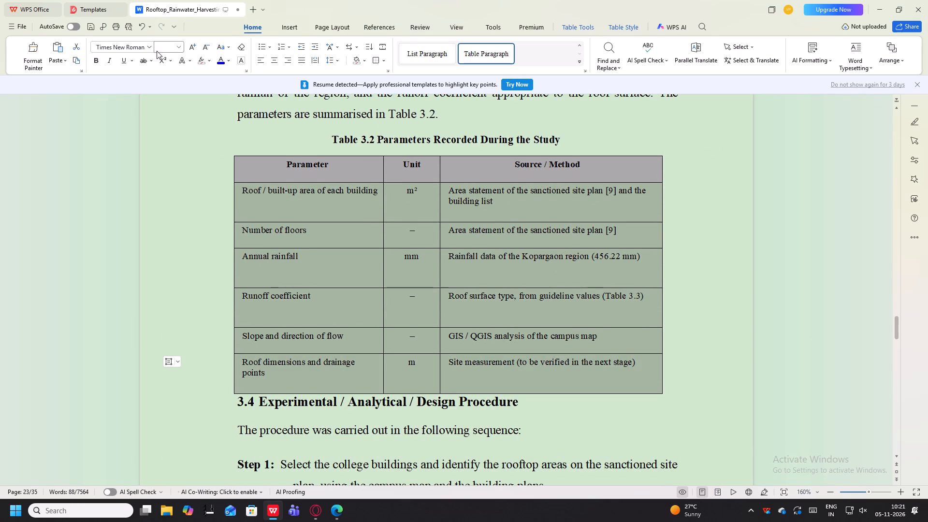
click(158, 50)
key(1)
key(2)
key(Return)
scroll(394, 238, down, 4)
scroll(396, 247, up, 1)
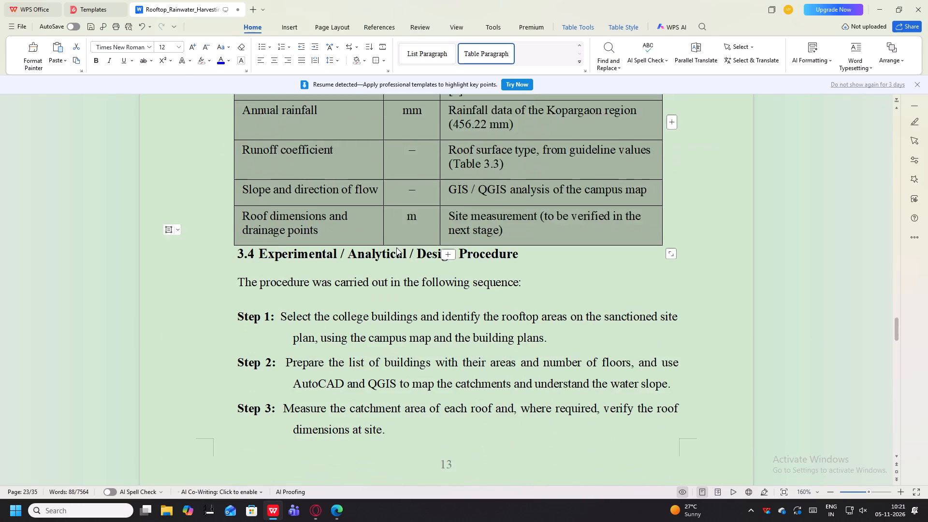
Set the font size of the entire Table 3.3 Runoff Coefficients for Different Catchment Surfaces, across both pages, to 12.
scroll(396, 247, up, 2)
scroll(396, 247, down, 14)
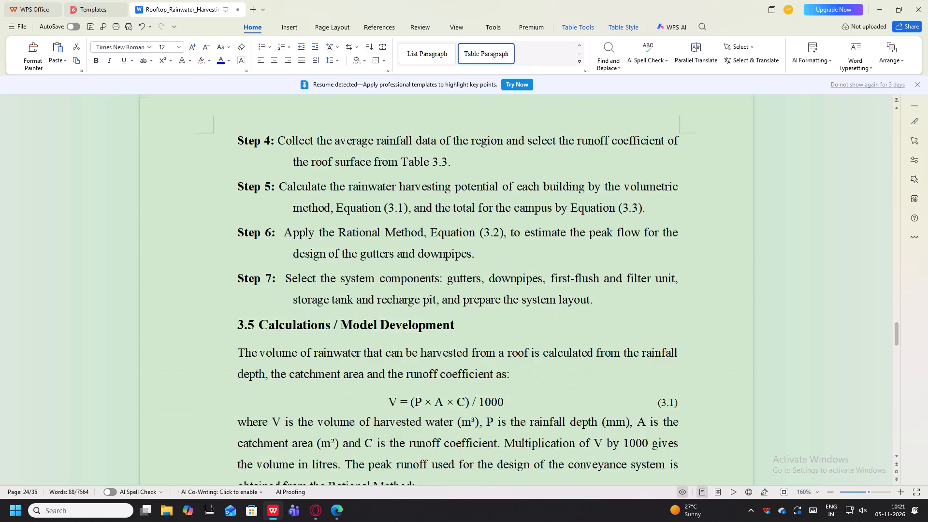
scroll(395, 249, down, 8)
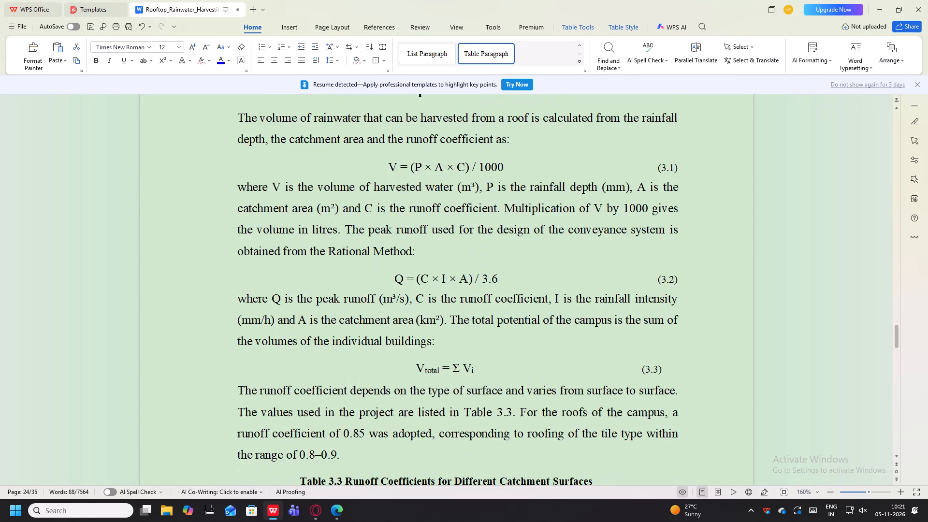
scroll(391, 269, down, 5)
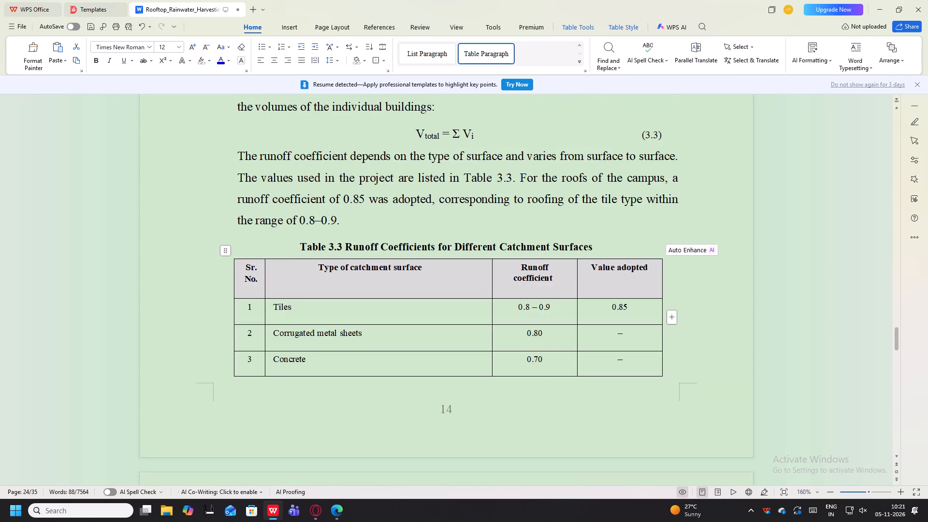
drag(241, 266, 632, 490)
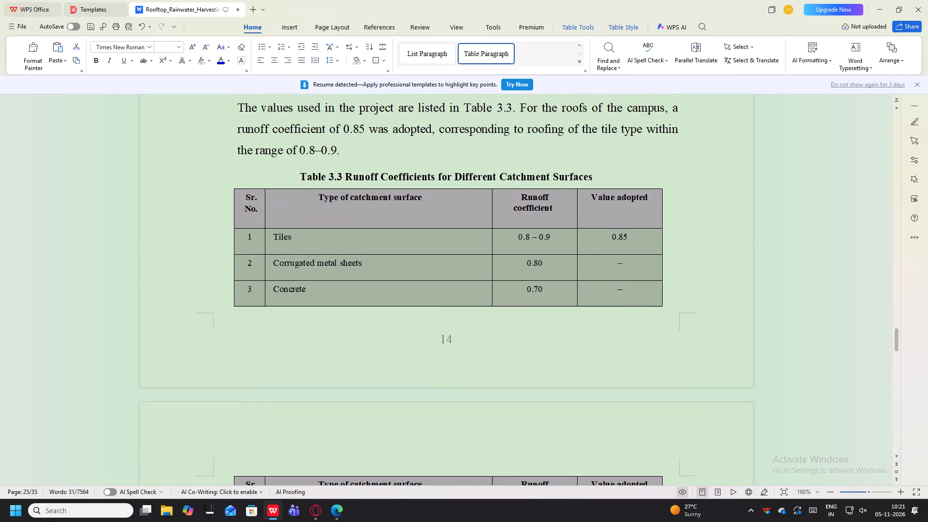
drag(632, 490, 640, 397)
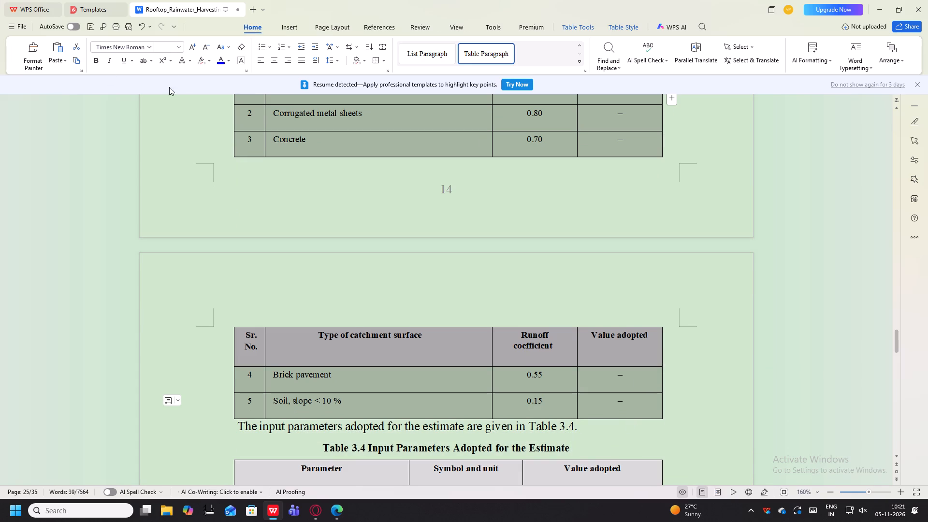
click(169, 42)
key(1)
key(2)
key(Return)
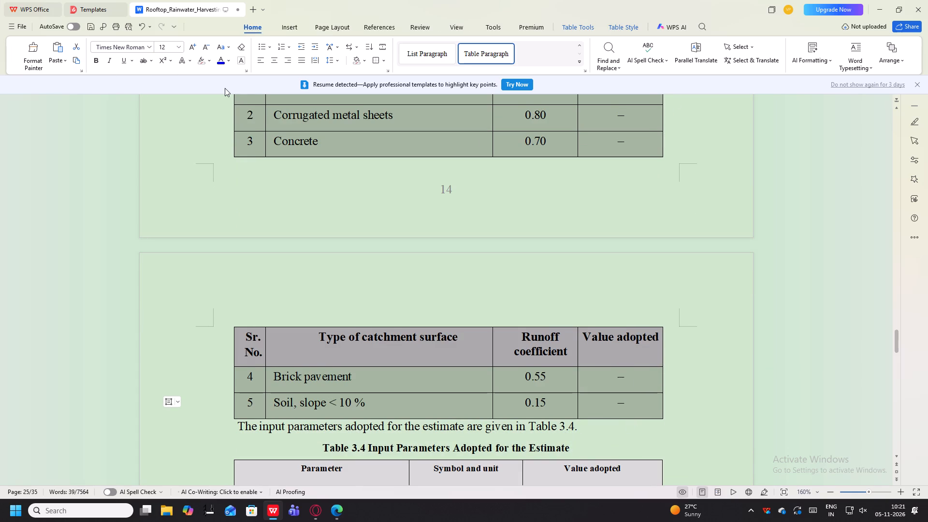
Set the font size of the entire Table 3.4 Input Parameters Adopted for the Estimate to 12.
scroll(503, 402, down, 4)
drag(281, 322, 659, 340)
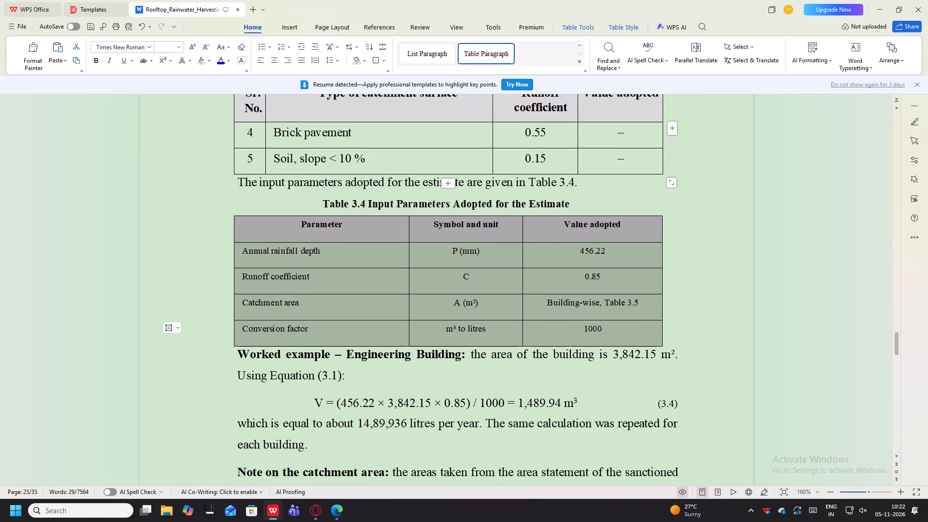
click(169, 47)
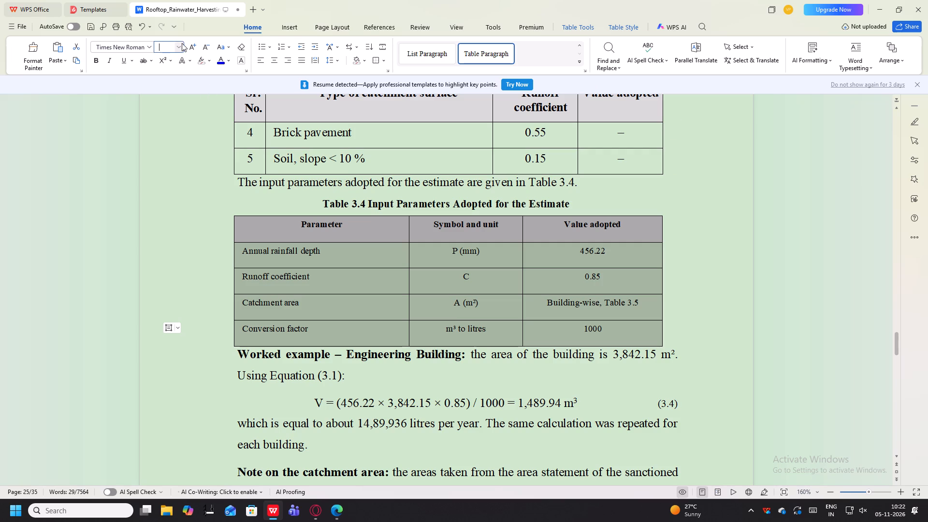
text(12)
key(Return)
Set all of Table 3.5 Building-wise Rooftop Rainwater Harvesting Potential, through its Total row, to font size 12 and centre its text.
scroll(466, 76, down, 5)
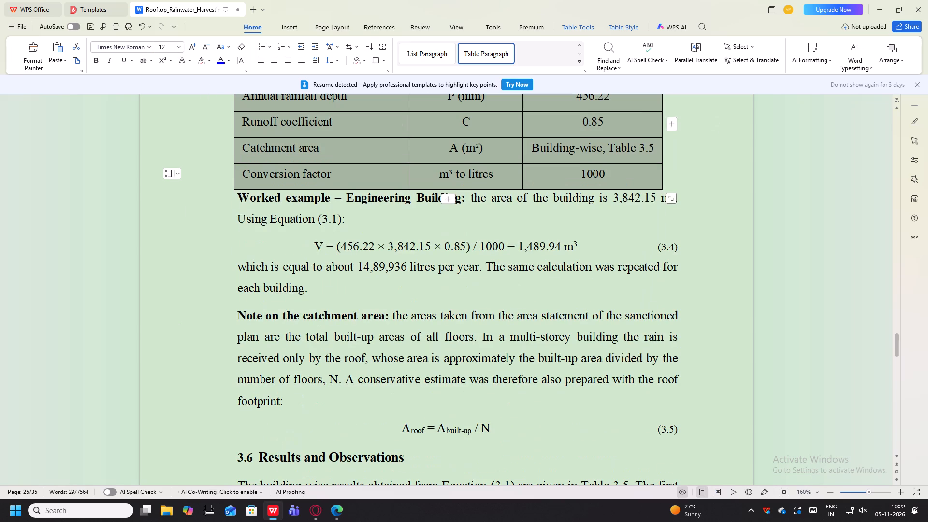
scroll(457, 279, down, 6)
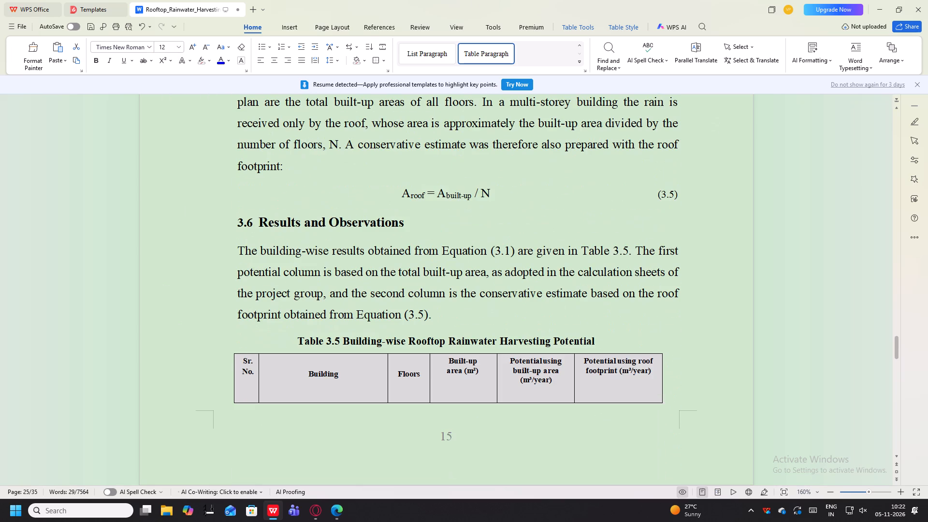
drag(402, 199, 520, 189)
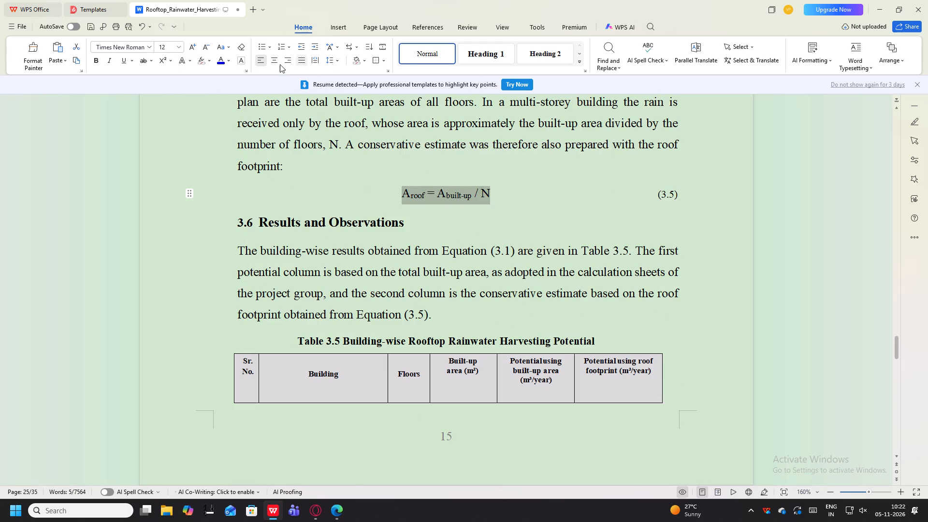
scroll(407, 235, down, 5)
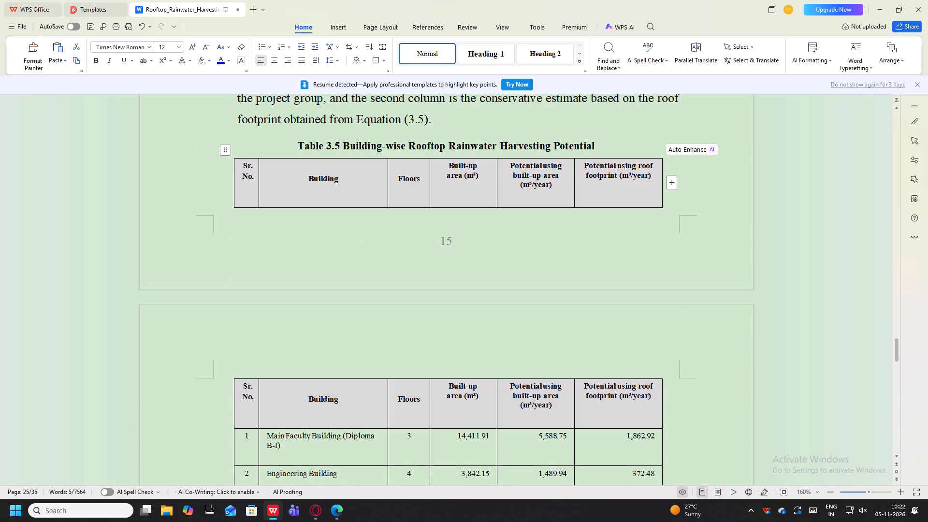
drag(240, 166, 609, 392)
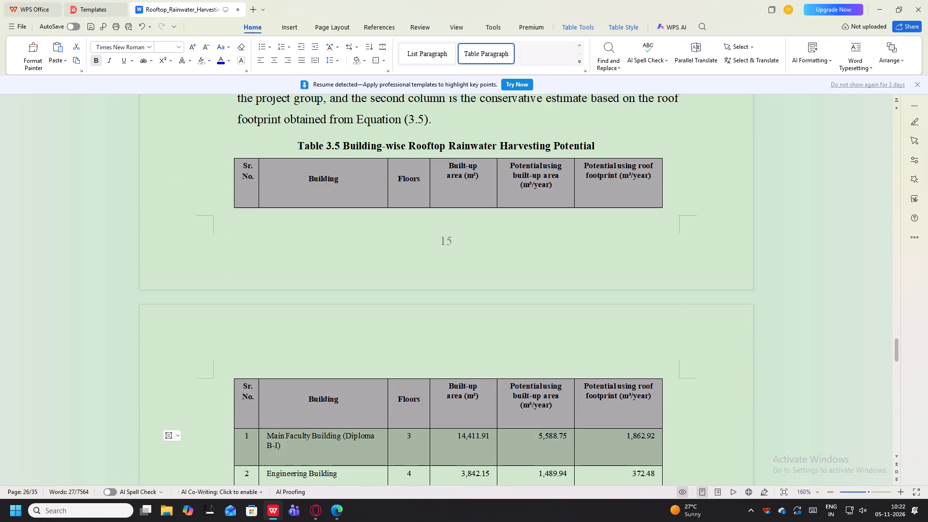
drag(609, 392, 603, 416)
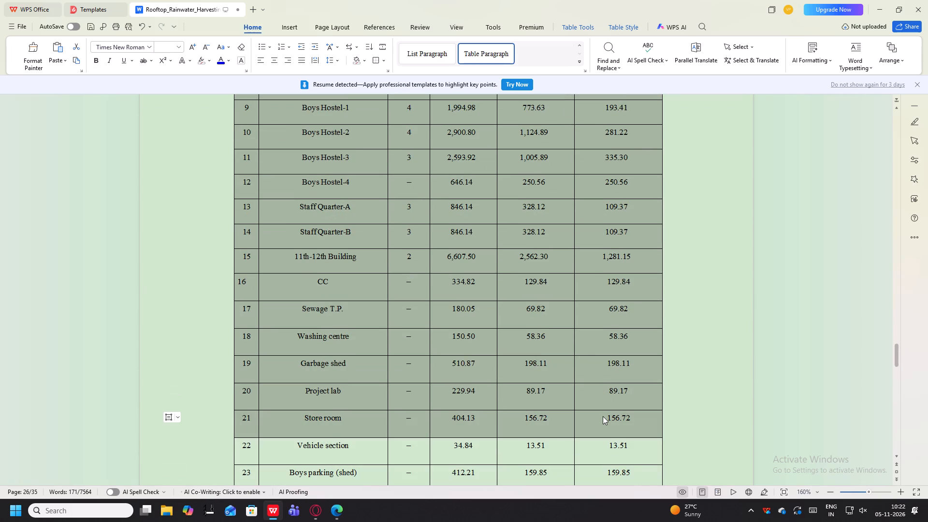
drag(603, 416, 612, 457)
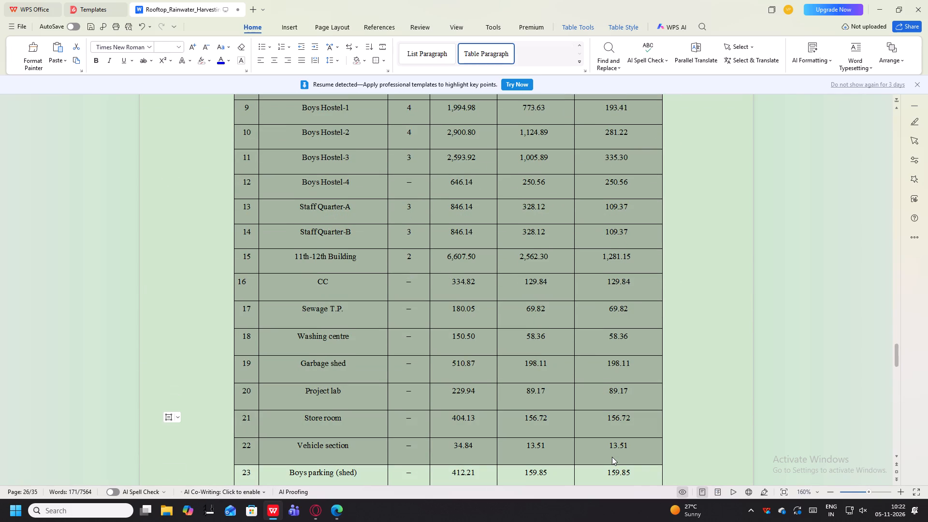
drag(612, 457, 598, 429)
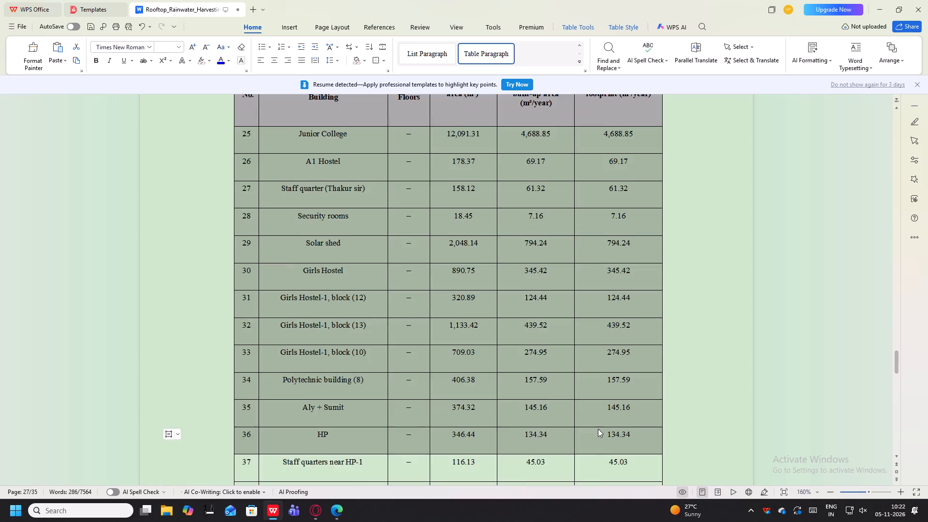
drag(598, 429, 643, 269)
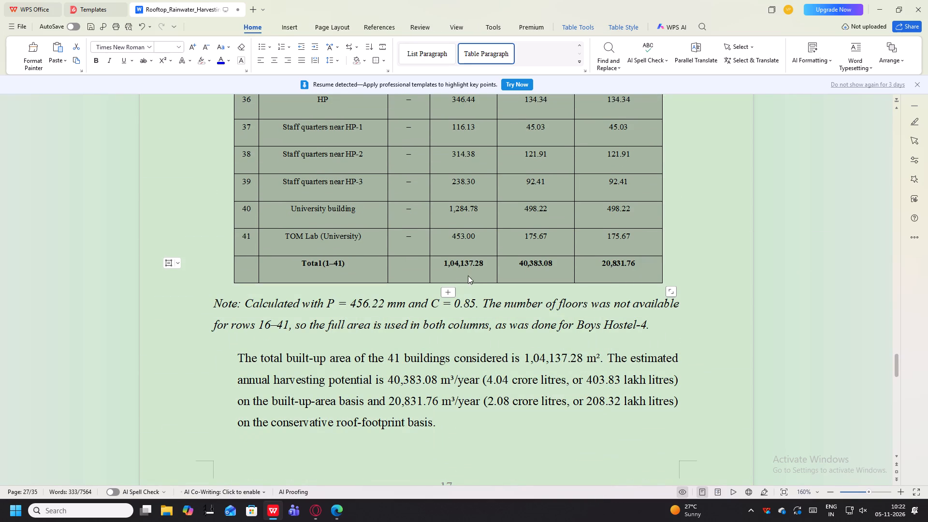
scroll(490, 276, up, 3)
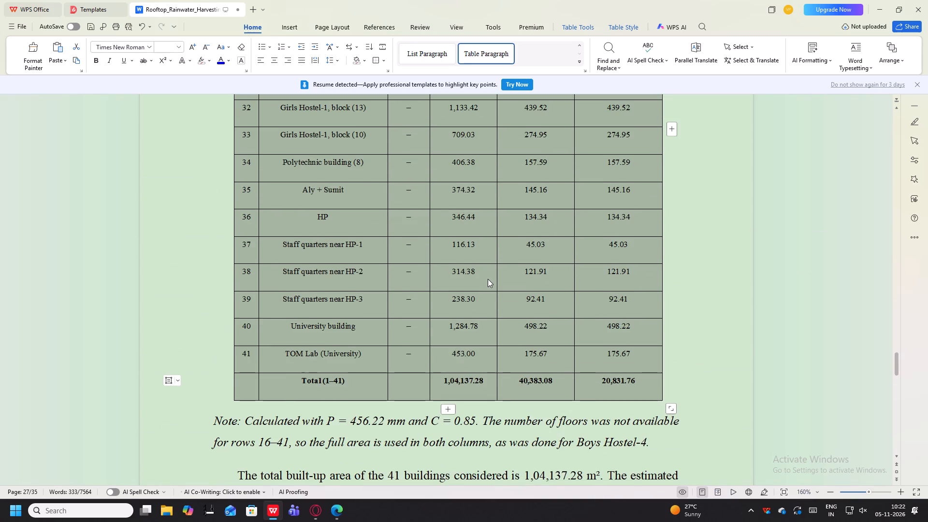
scroll(478, 284, up, 8)
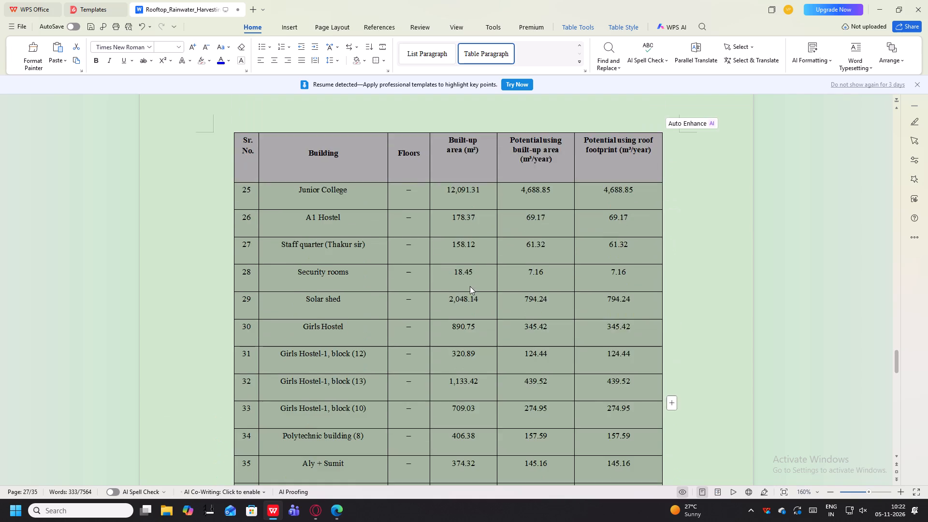
scroll(467, 287, up, 4)
scroll(452, 342, down, 2)
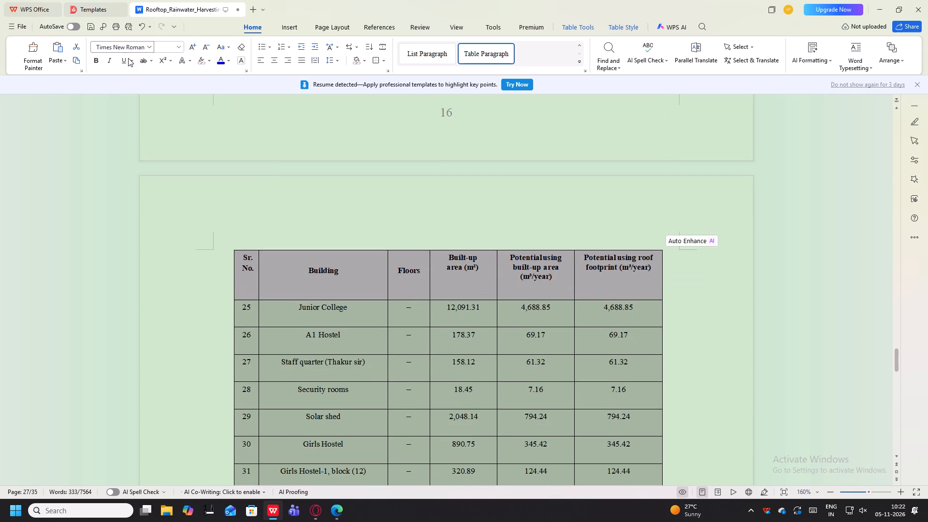
click(157, 46)
text(12)
key(Return)
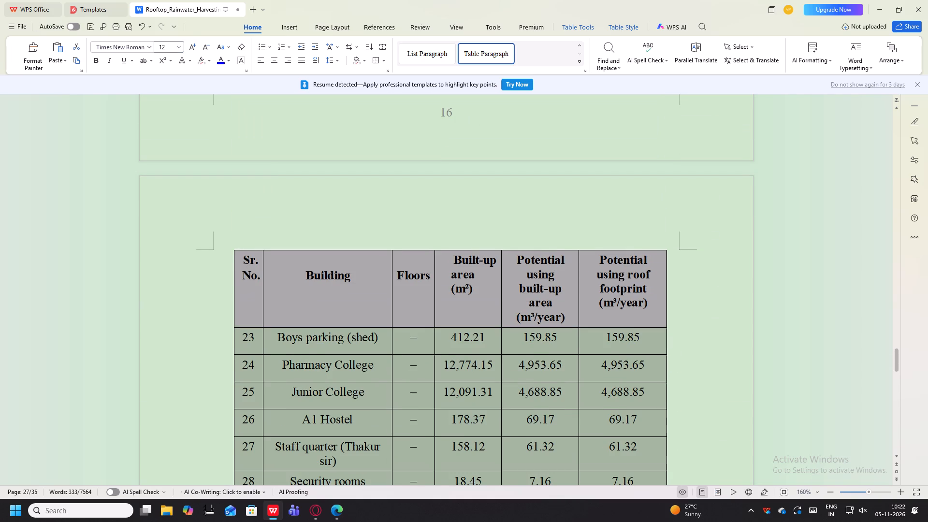
click(272, 60)
Set the font size of the entire Table 3.6 Open-Catchment Rainwater Harvesting Potential, including its Total row, to 12.
scroll(431, 314, down, 15)
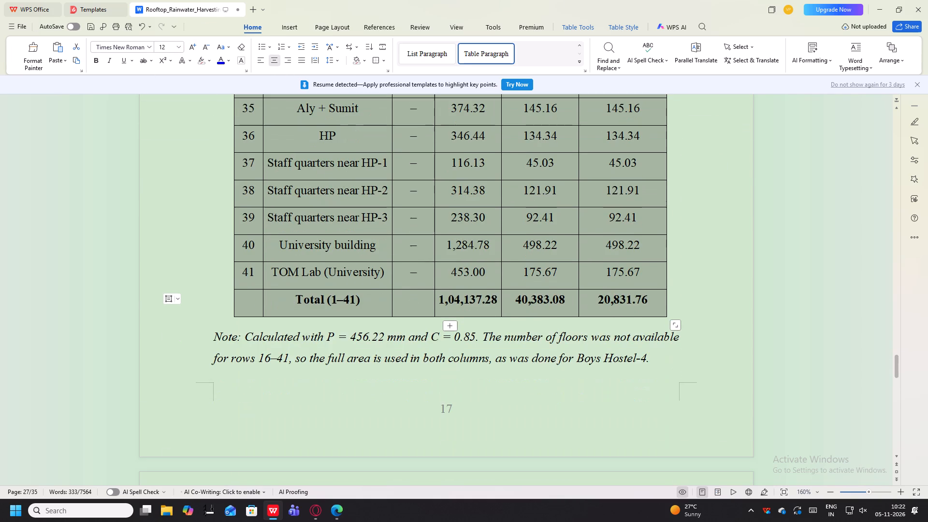
scroll(431, 362, down, 1)
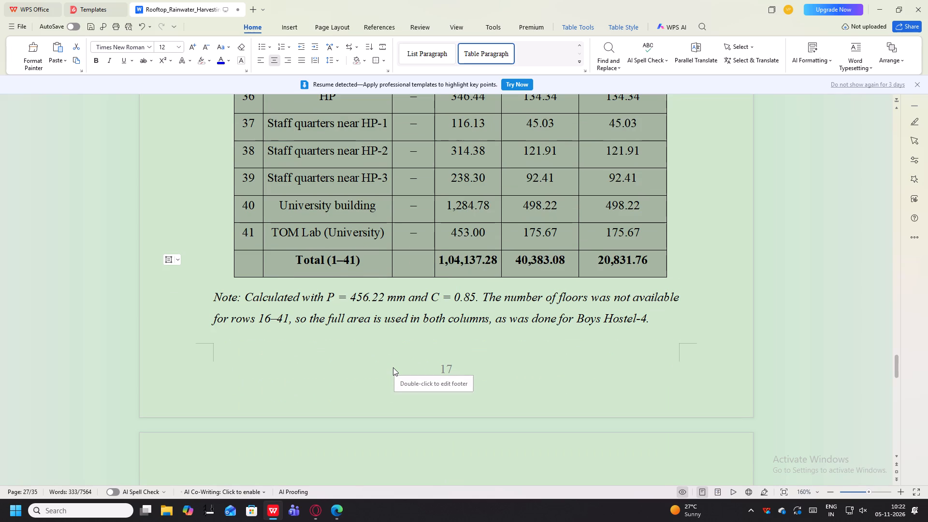
scroll(393, 367, down, 1)
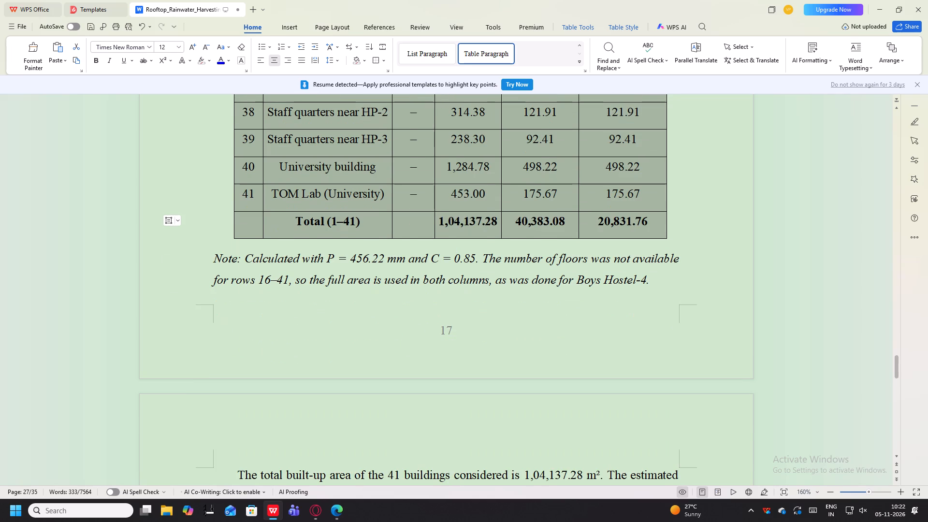
scroll(244, 314, down, 8)
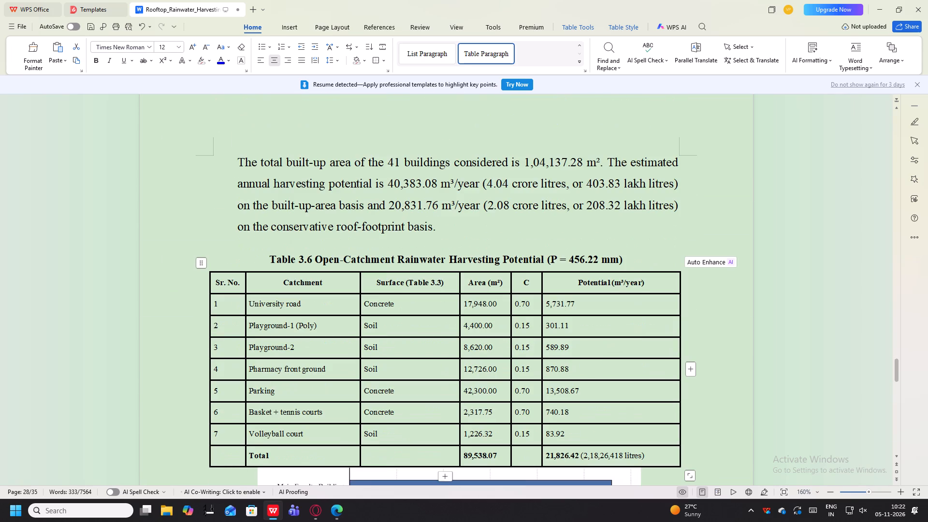
drag(221, 281, 600, 399)
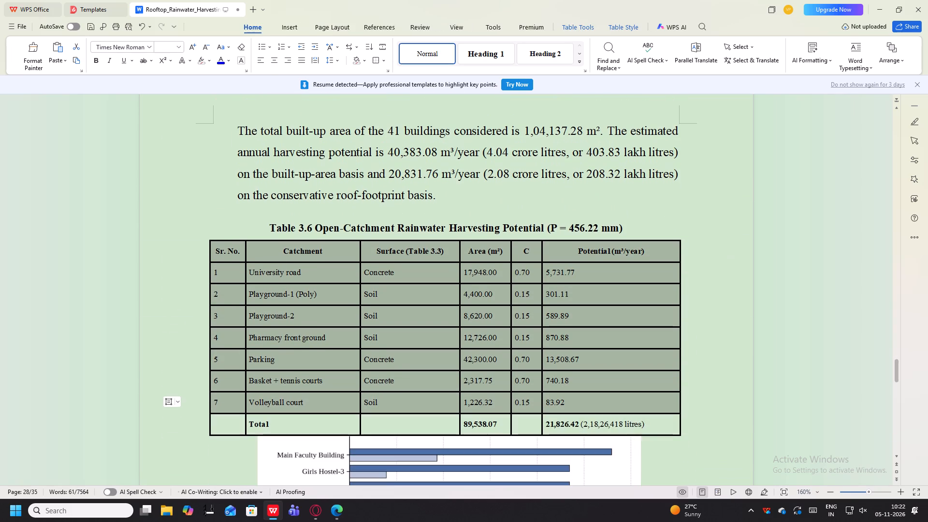
drag(600, 399, 651, 418)
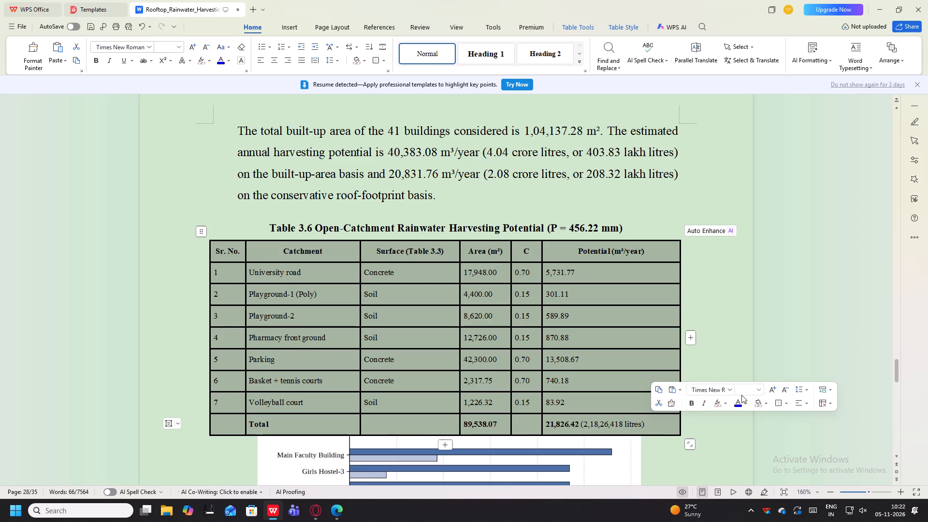
click(744, 390)
text(12)
key(Return)
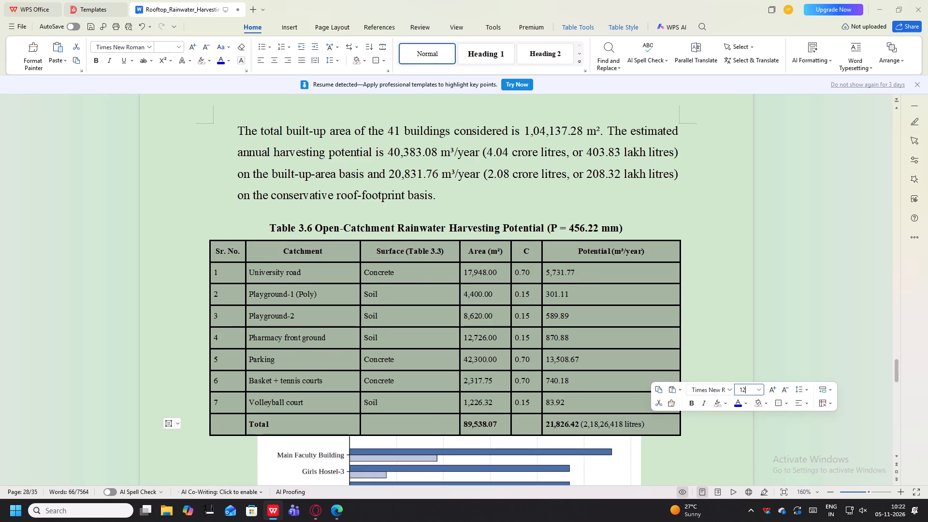
Examine the Fig. 3.3 chart and the formatting of sections 3.7 and 3.8 as far as Table 3.7.
scroll(418, 342, down, 5)
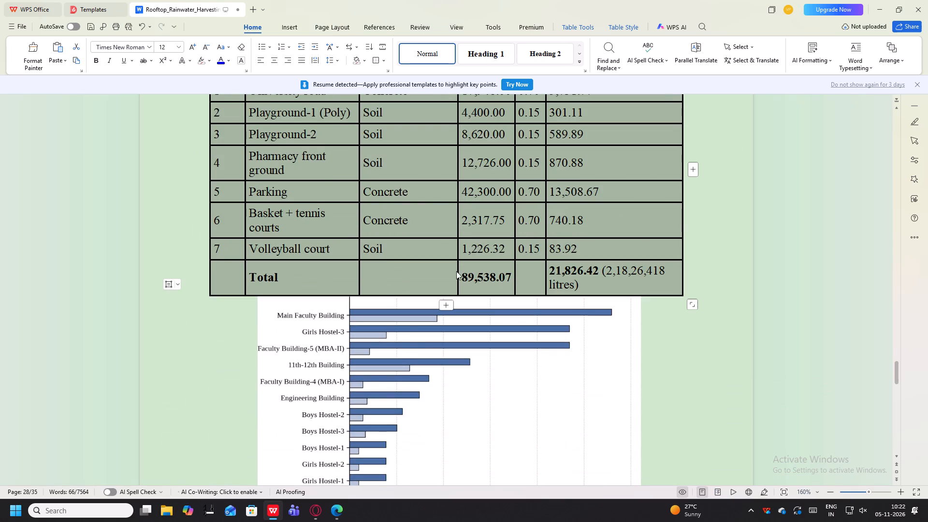
scroll(406, 316, down, 5)
click(430, 320)
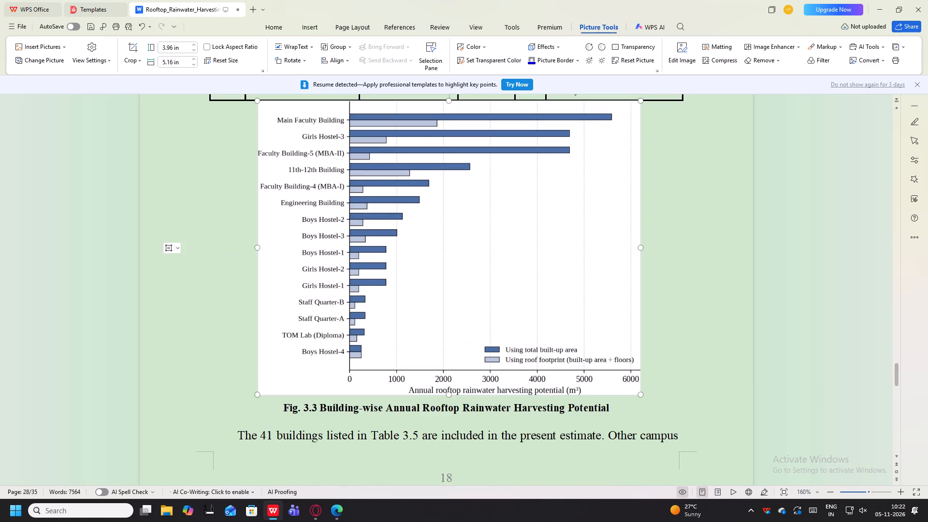
drag(430, 316, 431, 323)
scroll(432, 322, down, 5)
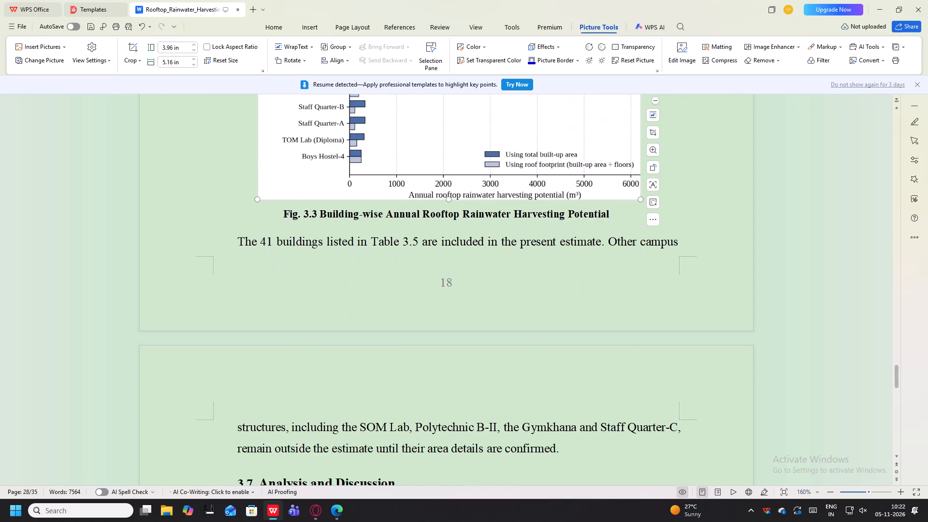
scroll(532, 284, down, 2)
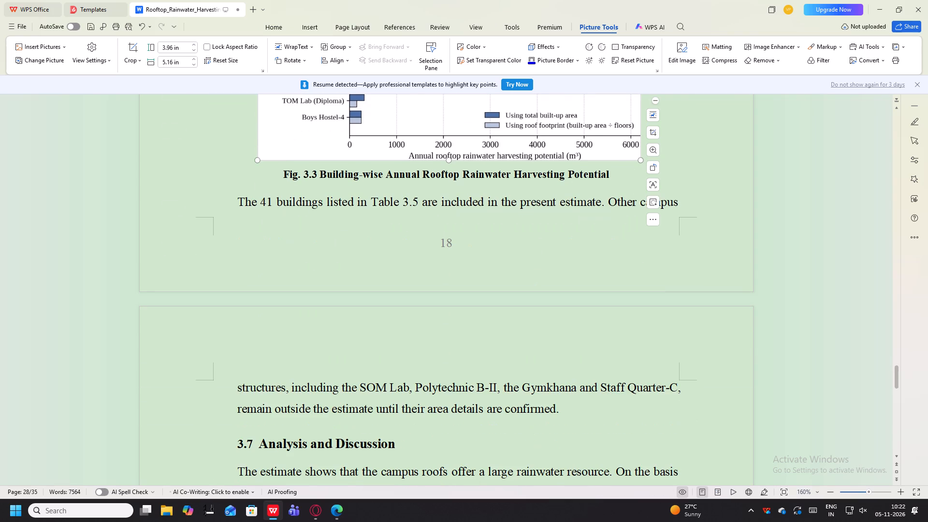
scroll(531, 288, down, 4)
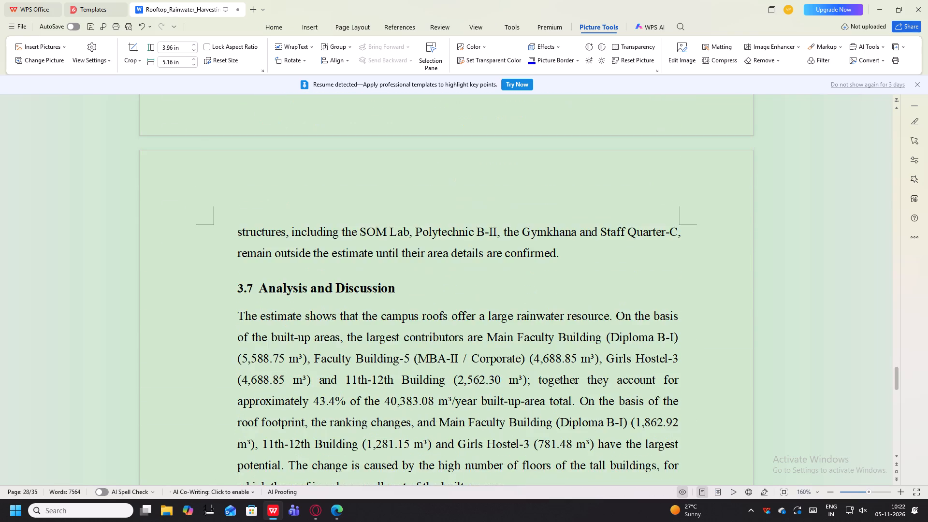
scroll(531, 288, down, 20)
scroll(531, 288, down, 4)
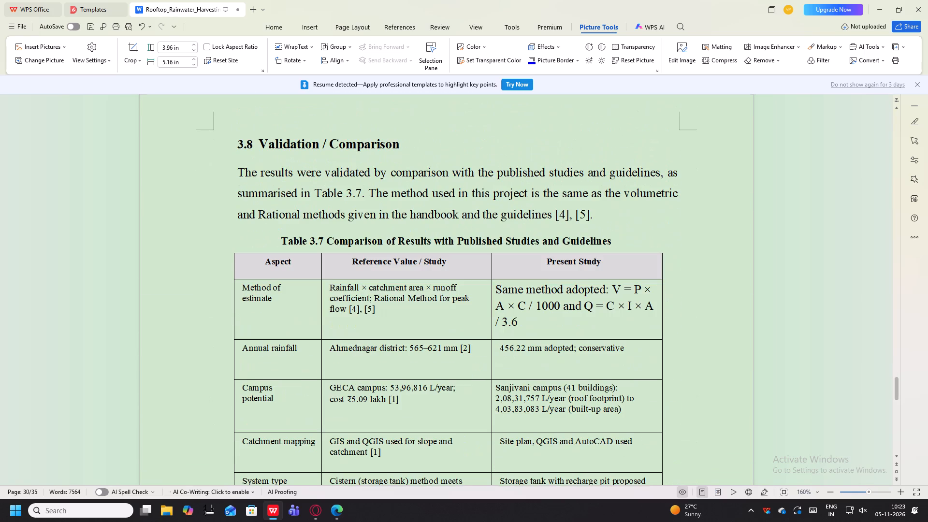
Set the font size of the entire Table 3.7 Comparison of Results with Published Studies and Guidelines to 12.
drag(257, 263, 349, 327)
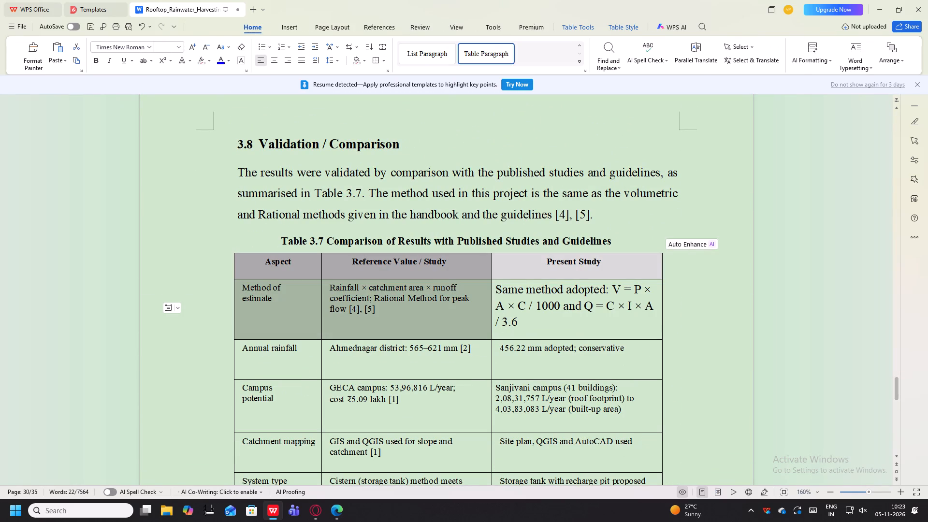
drag(349, 327, 350, 328)
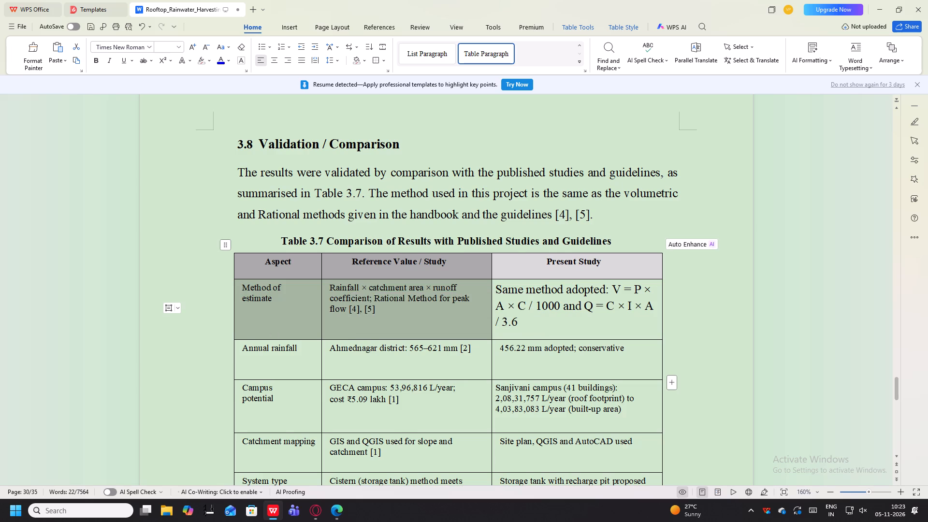
scroll(340, 365, down, 1)
drag(478, 132, 433, 132)
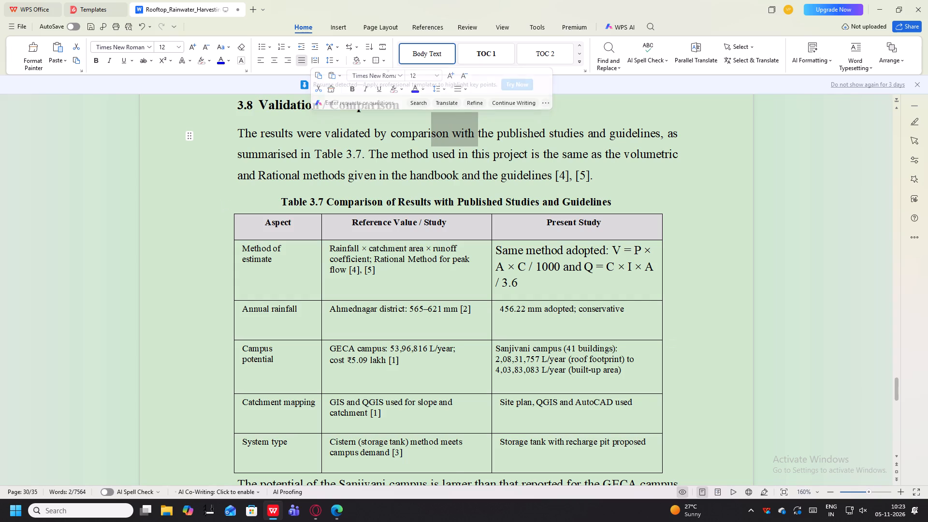
drag(247, 226, 521, 460)
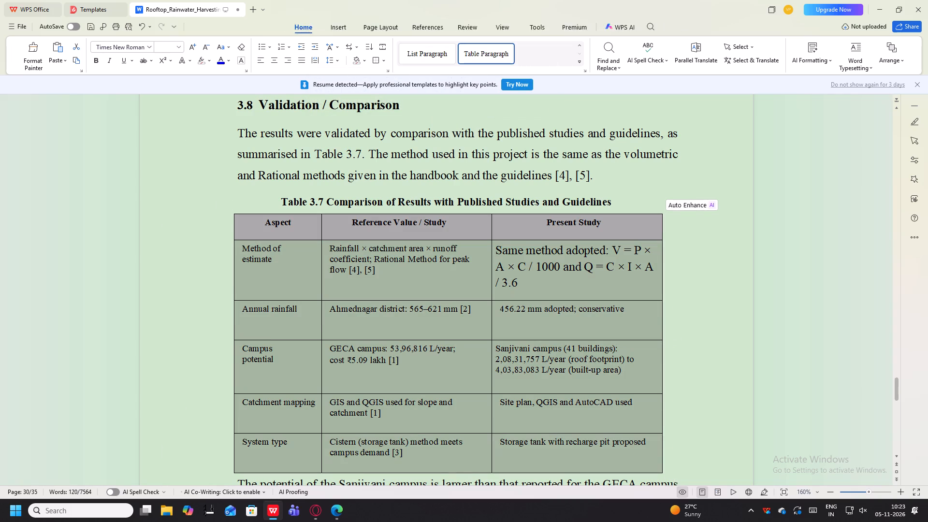
drag(521, 460, 589, 453)
scroll(564, 439, down, 2)
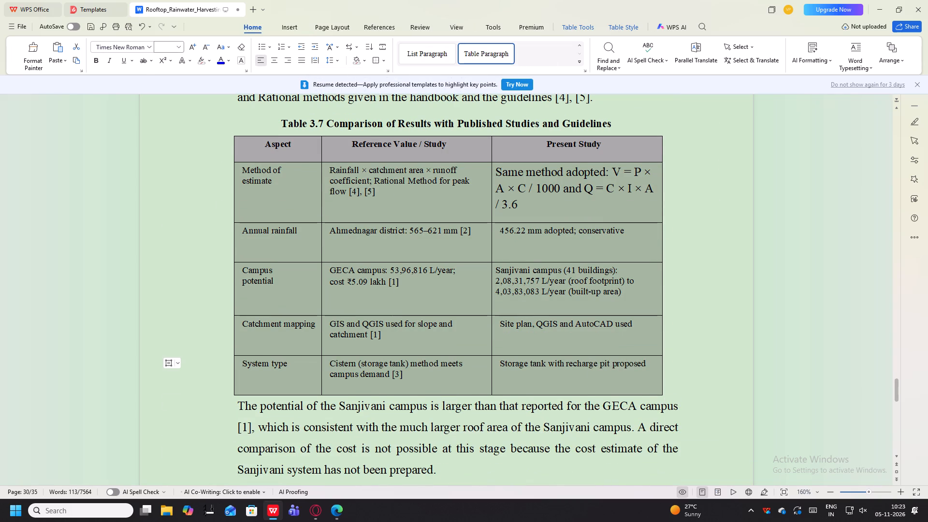
click(162, 44)
text(12)
key(Return)
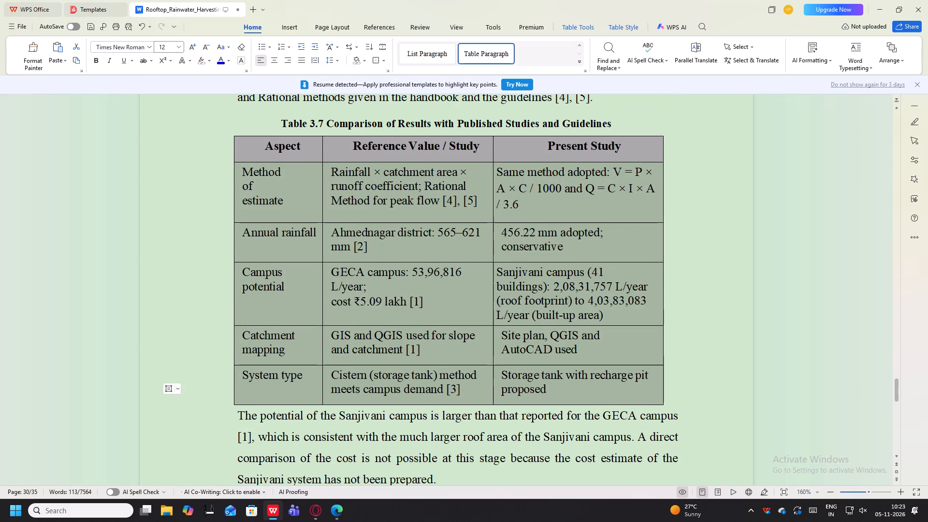
click(409, 235)
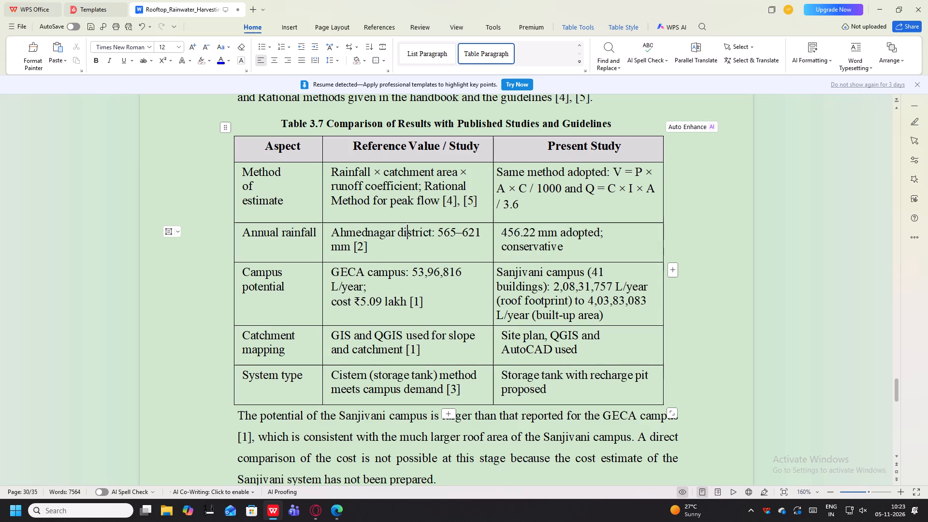
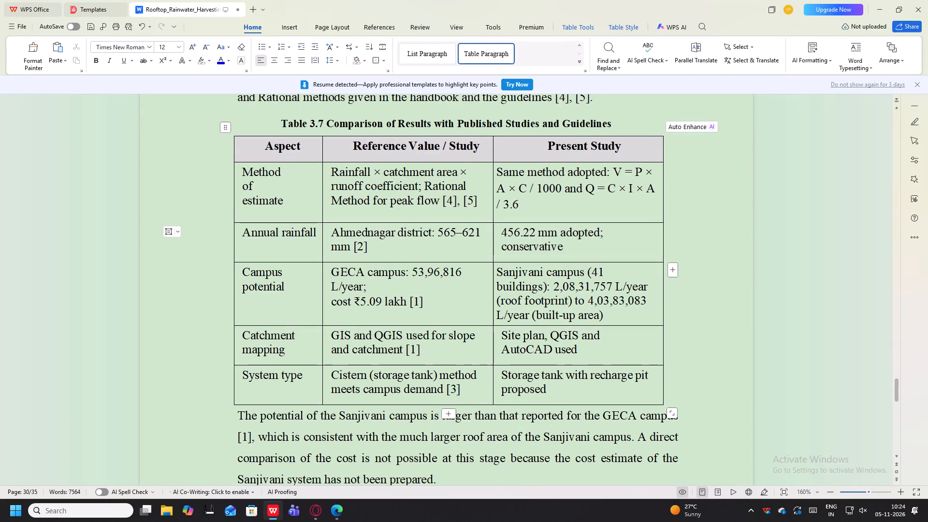
Widen Table 3.7's Present Study column past the right text margin so "Storage tank with recharge pit proposed" fits on one line.
drag(664, 185, 685, 188)
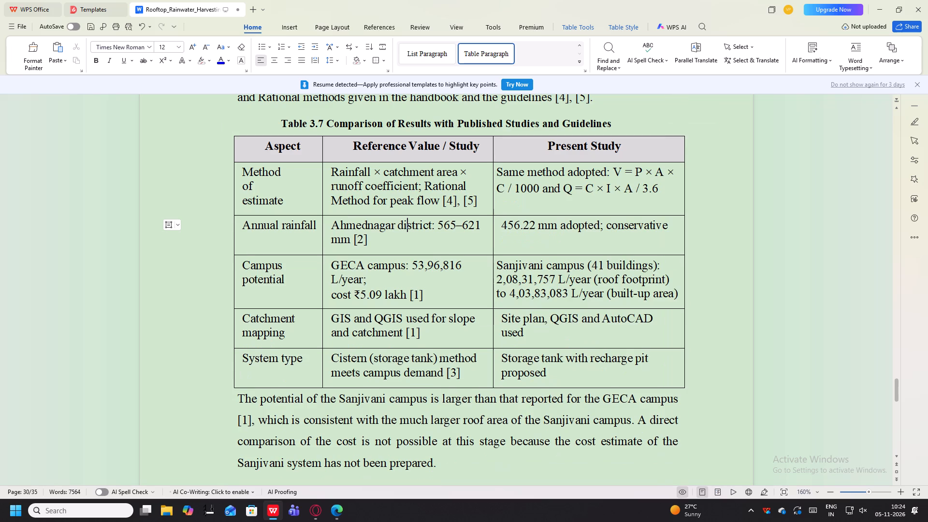
drag(685, 188, 705, 186)
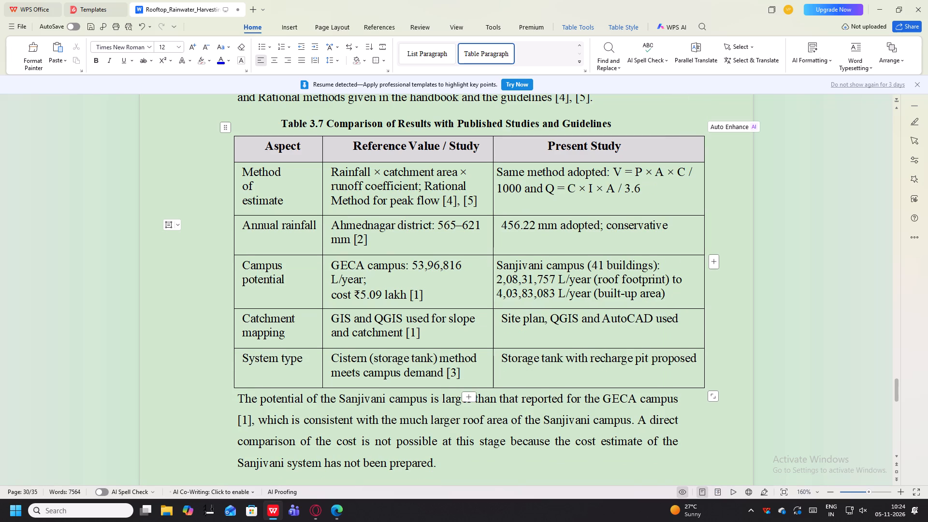
Set the text in all the boxes of Fig. 3.4 Proposed Rooftop Rainwater Harvesting System to font size 12.
scroll(435, 252, down, 4)
scroll(441, 262, up, 1)
scroll(441, 262, down, 10)
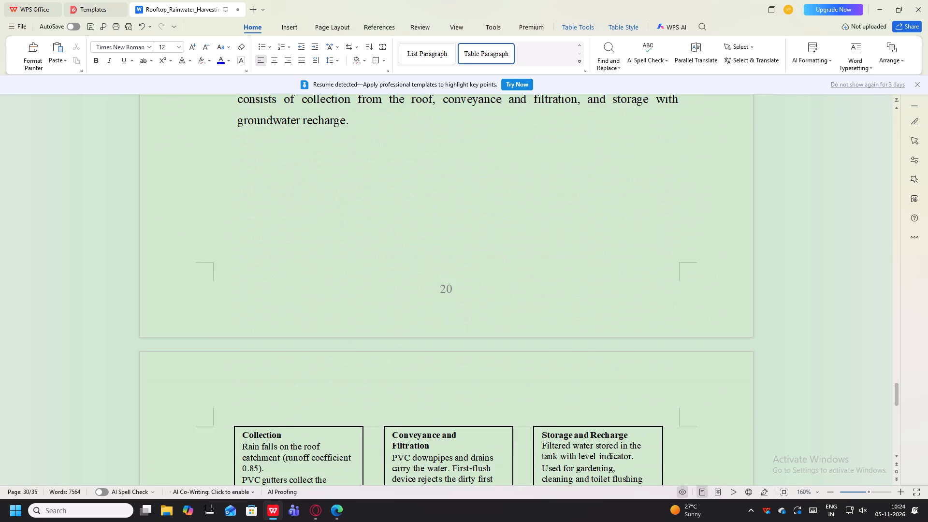
scroll(440, 263, down, 7)
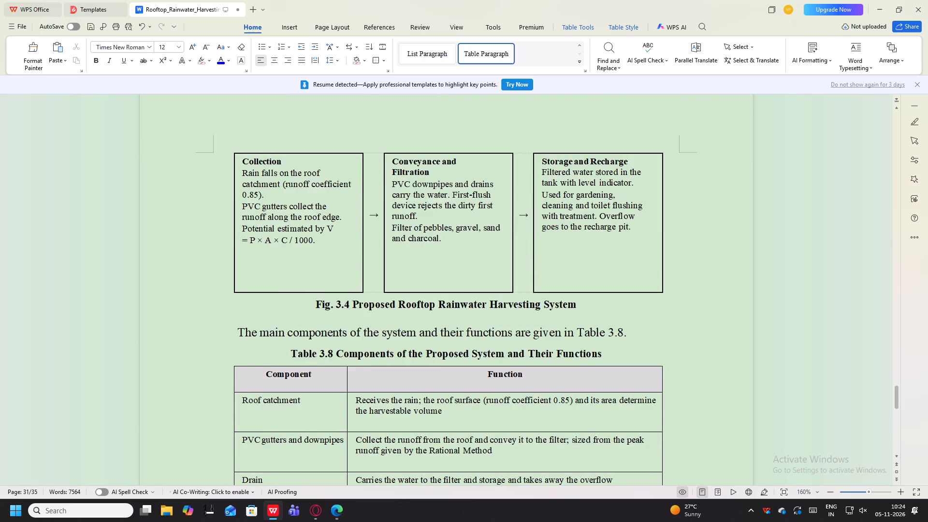
scroll(440, 263, down, 2)
scroll(382, 266, up, 4)
drag(240, 197, 568, 277)
click(657, 248)
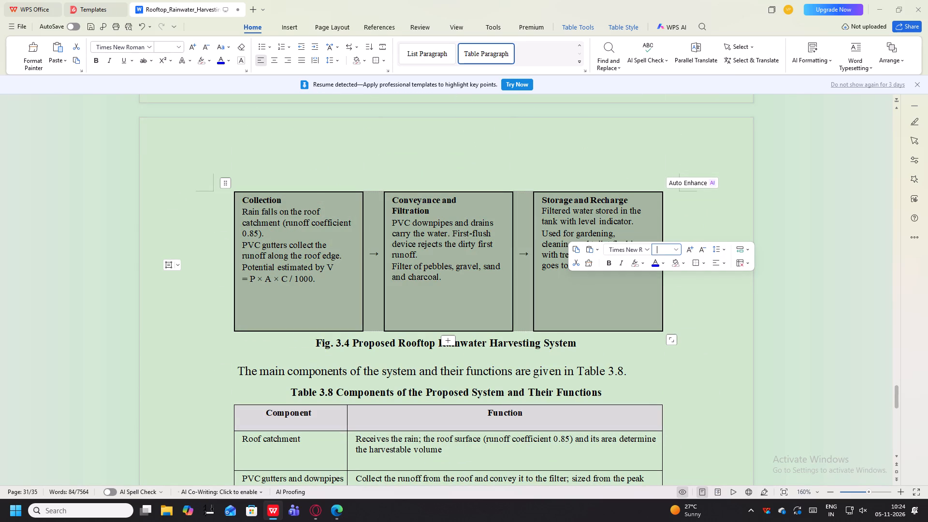
key(1)
key(2)
key(Return)
Set the font size of the entire Table 3.8 Components of the Proposed System and Their Functions to 12.
scroll(627, 257, down, 5)
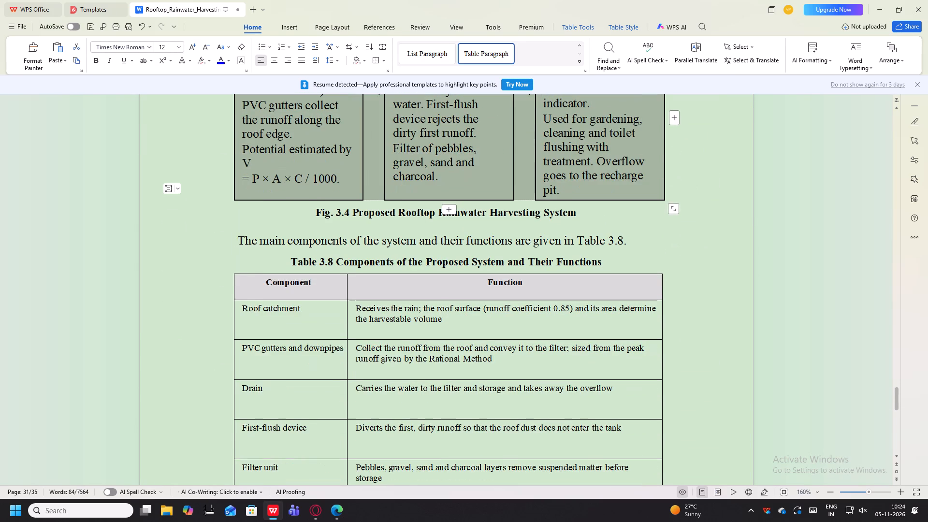
drag(261, 282, 661, 248)
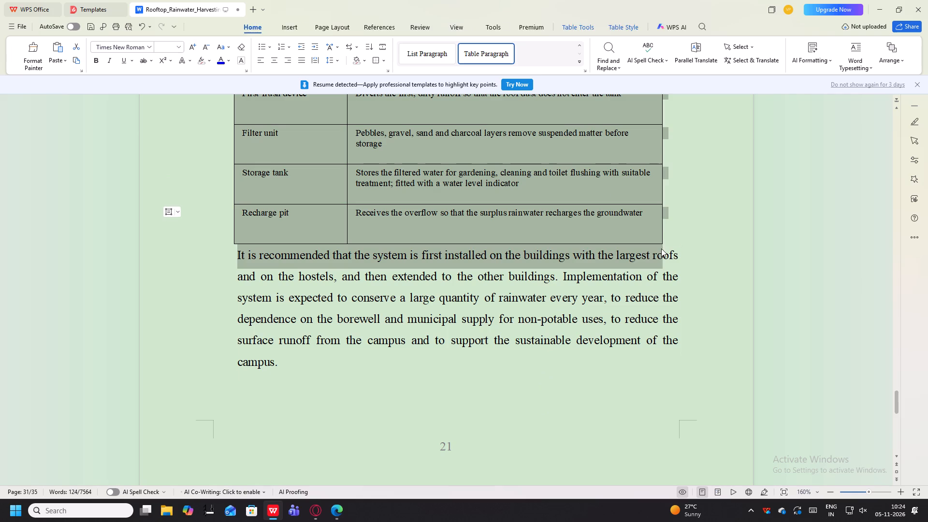
drag(661, 248, 659, 220)
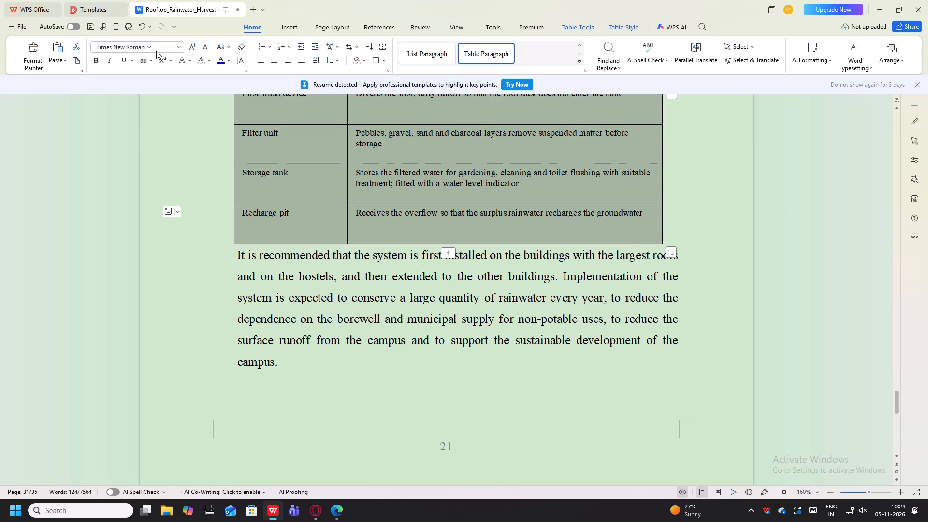
click(162, 45)
text(12)
key(Return)
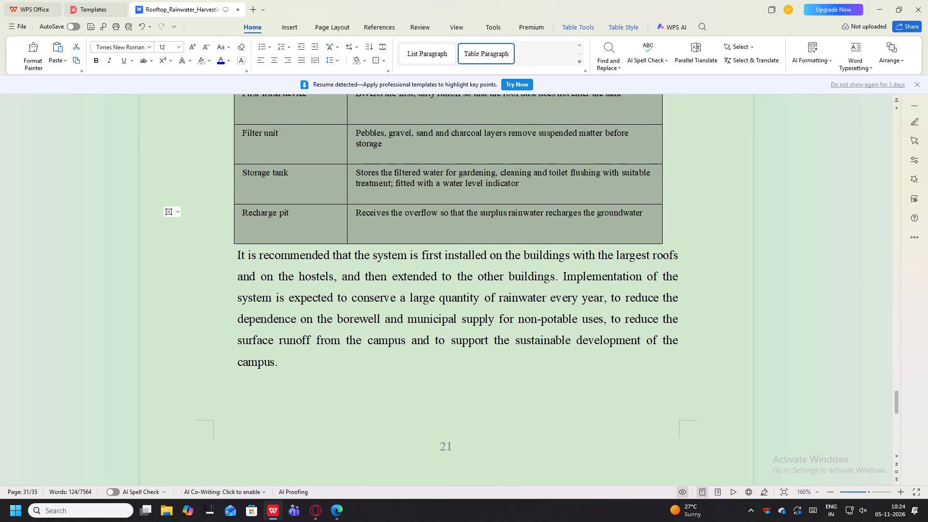
scroll(348, 84, up, 1)
scroll(221, 106, down, 6)
Examine the formatting of Chapter 4's sections 4.1 and 4.2 as far as Table 4.1.
scroll(434, 230, down, 3)
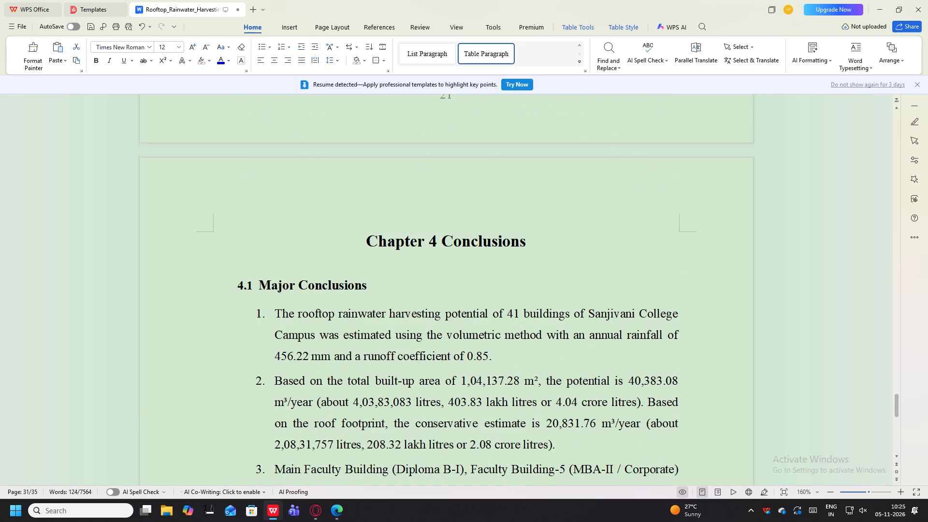
scroll(434, 231, down, 11)
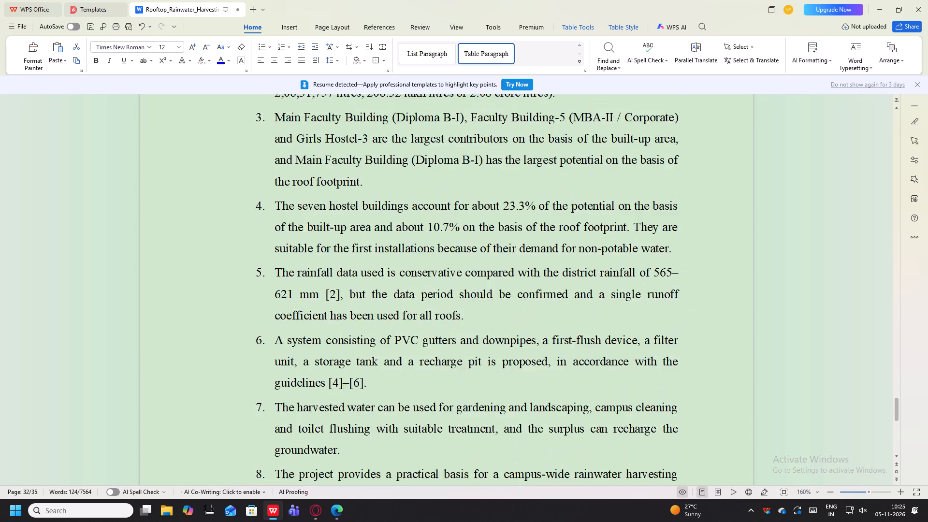
scroll(439, 237, down, 3)
scroll(440, 236, up, 1)
scroll(442, 244, down, 11)
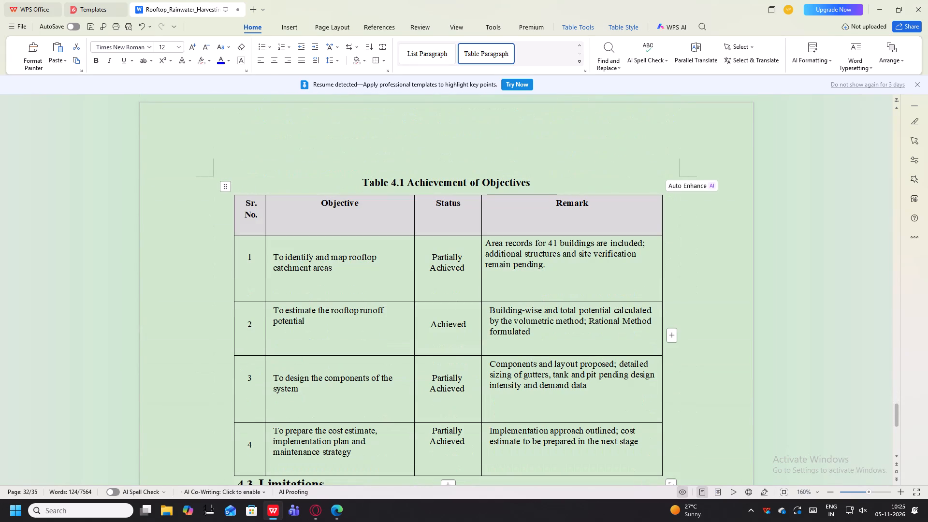
Set the font size of the entire Table 4.1 Achievement of Objectives, without the 4.3 Limitations heading, to 12.
drag(245, 204, 379, 346)
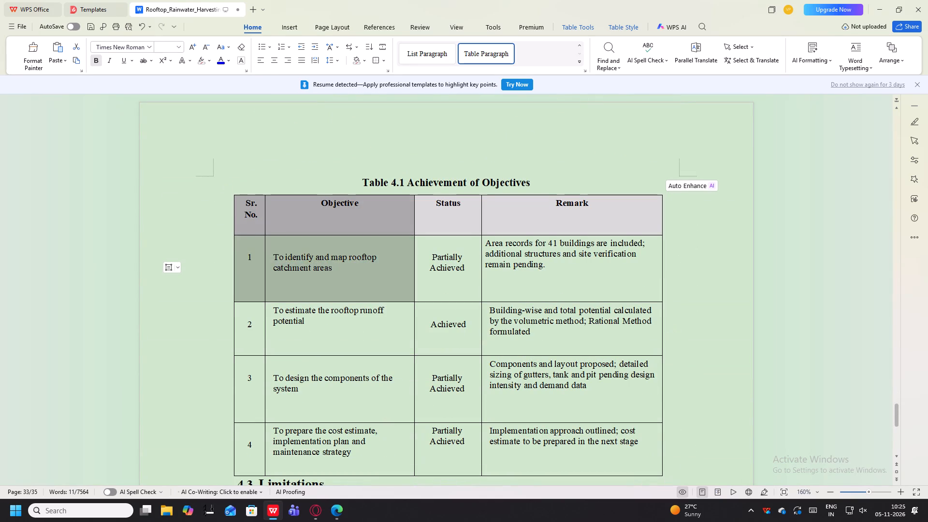
drag(379, 346, 548, 90)
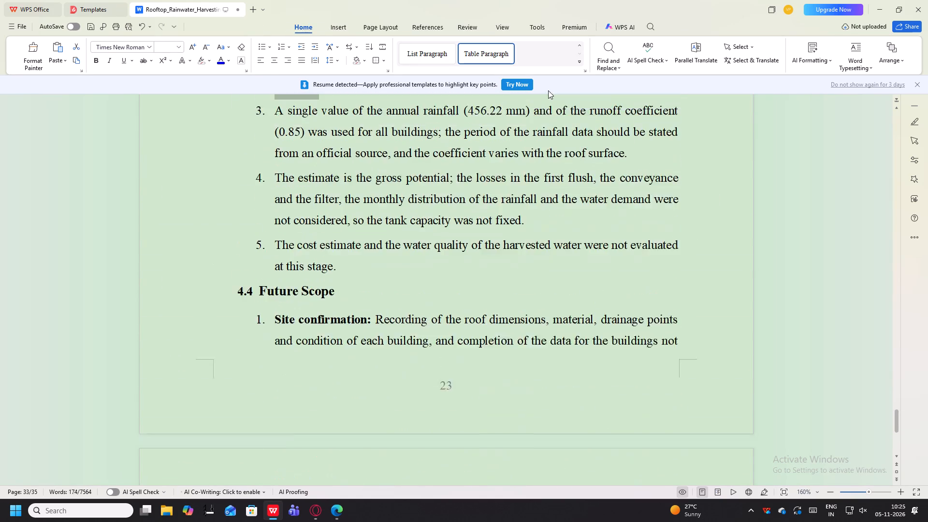
drag(548, 90, 649, 270)
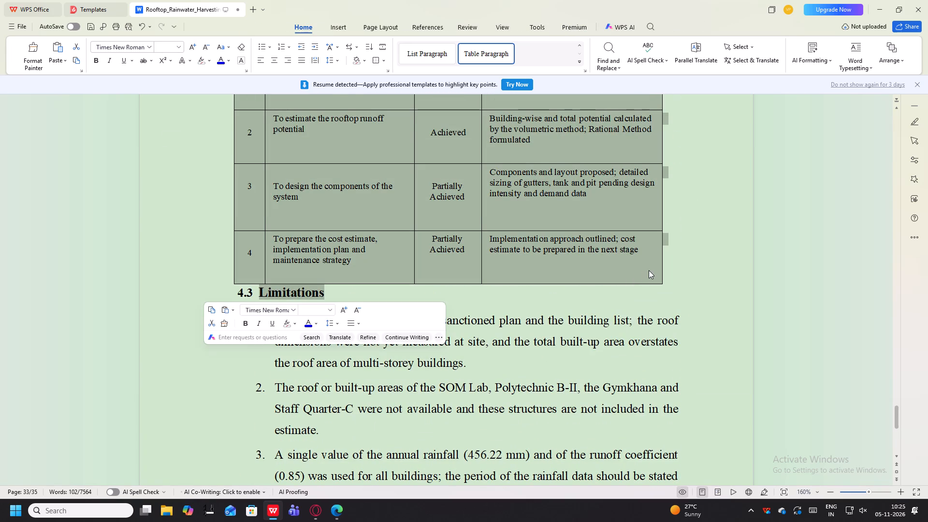
click(654, 253)
scroll(291, 216, down, 2)
scroll(292, 216, up, 6)
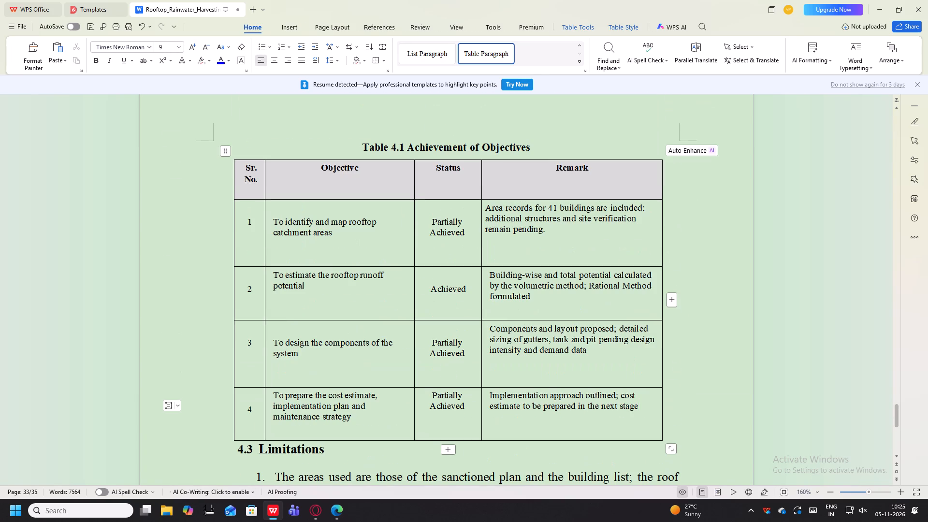
drag(243, 170, 649, 402)
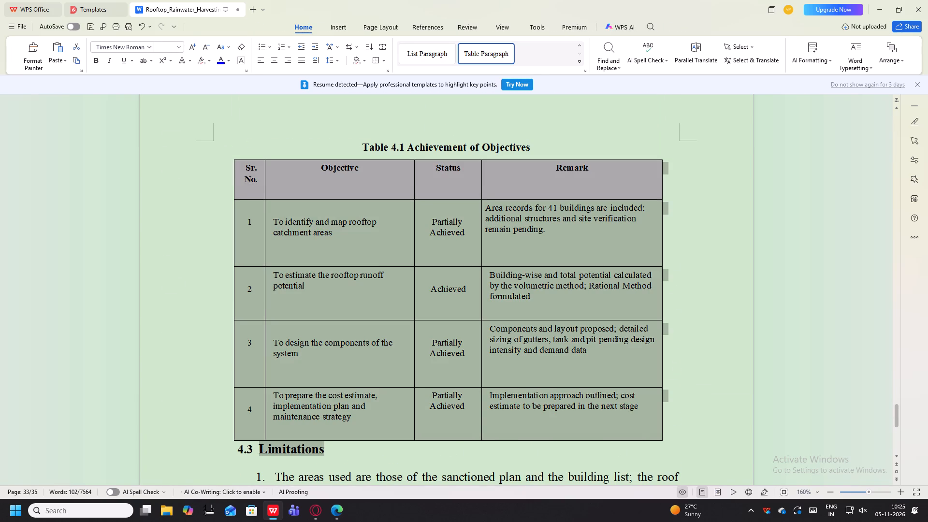
drag(649, 402, 647, 402)
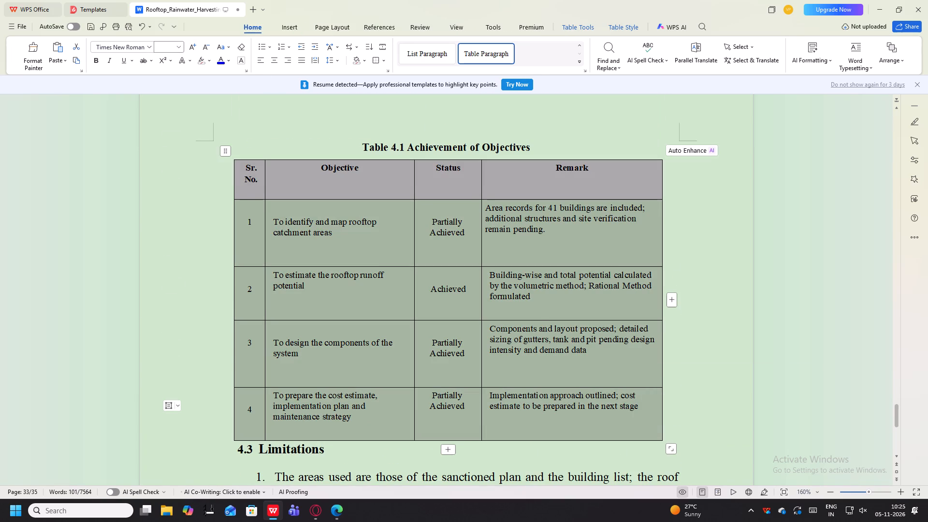
click(170, 45)
key(1)
key(2)
key(Return)
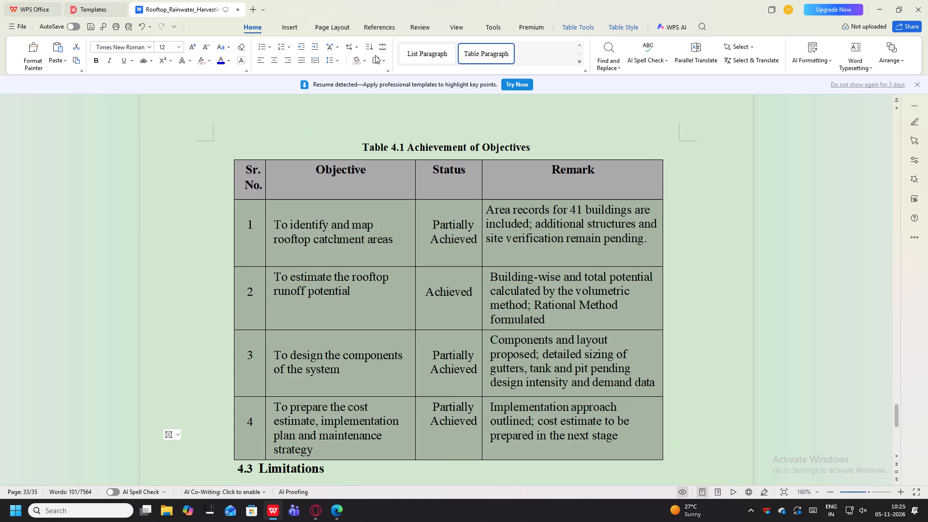
click(548, 284)
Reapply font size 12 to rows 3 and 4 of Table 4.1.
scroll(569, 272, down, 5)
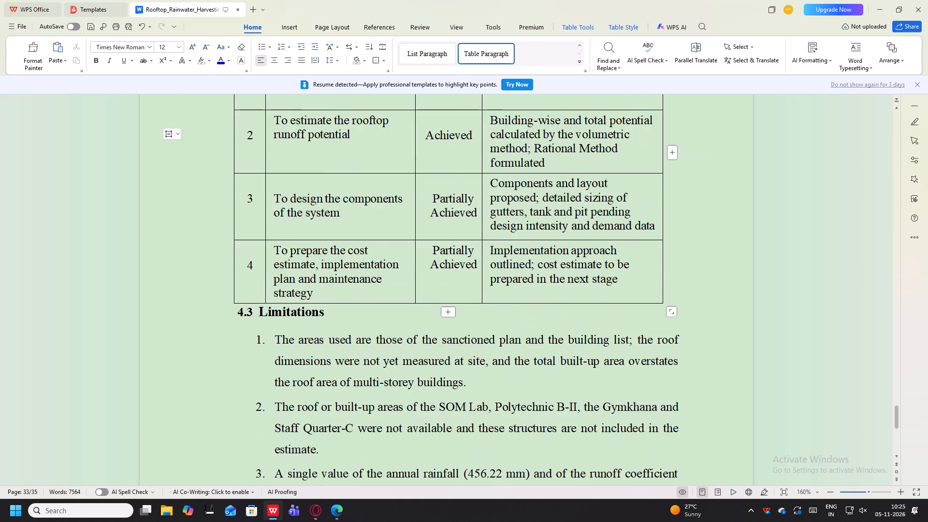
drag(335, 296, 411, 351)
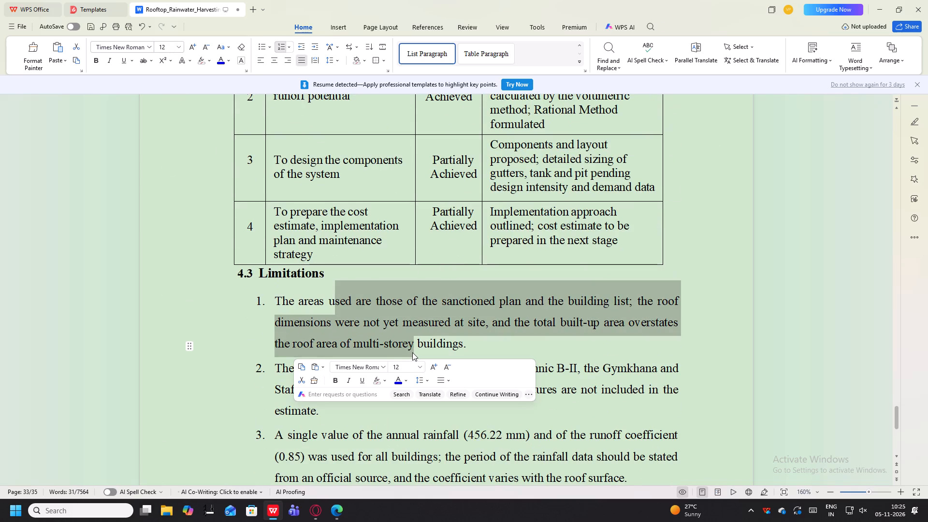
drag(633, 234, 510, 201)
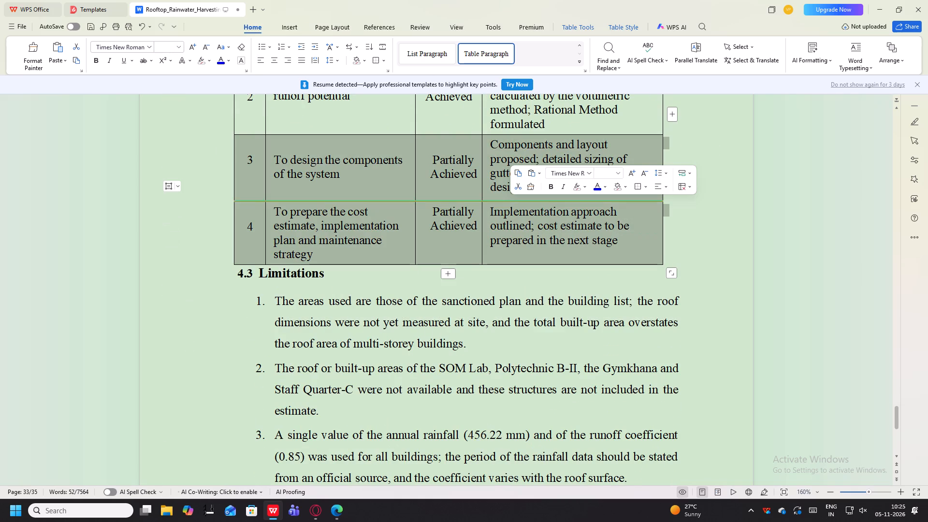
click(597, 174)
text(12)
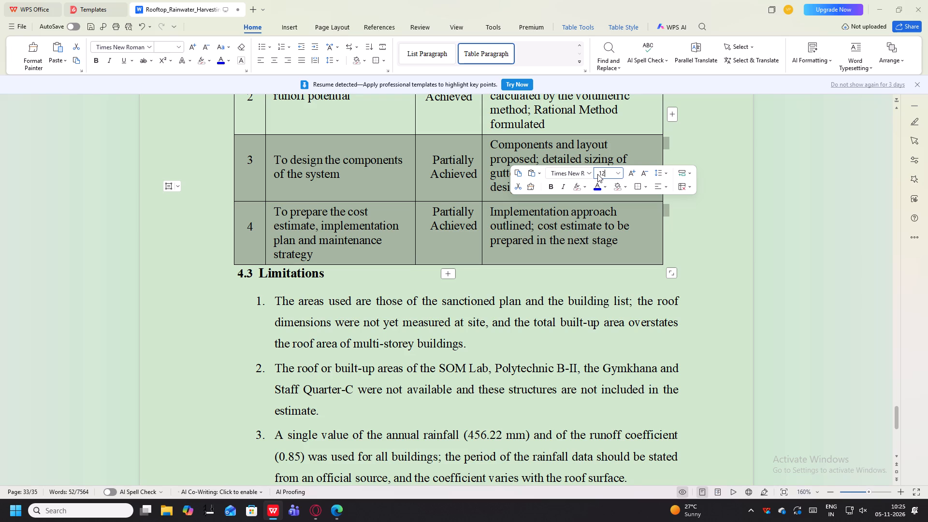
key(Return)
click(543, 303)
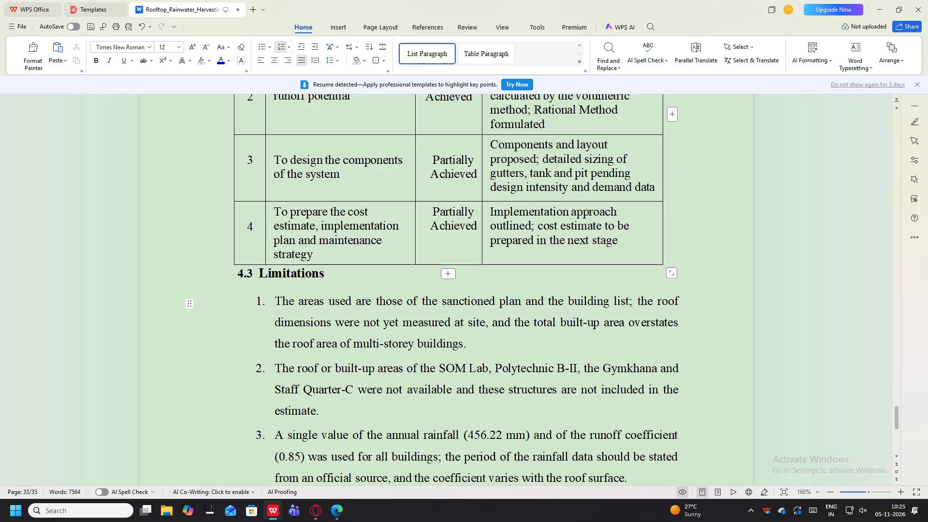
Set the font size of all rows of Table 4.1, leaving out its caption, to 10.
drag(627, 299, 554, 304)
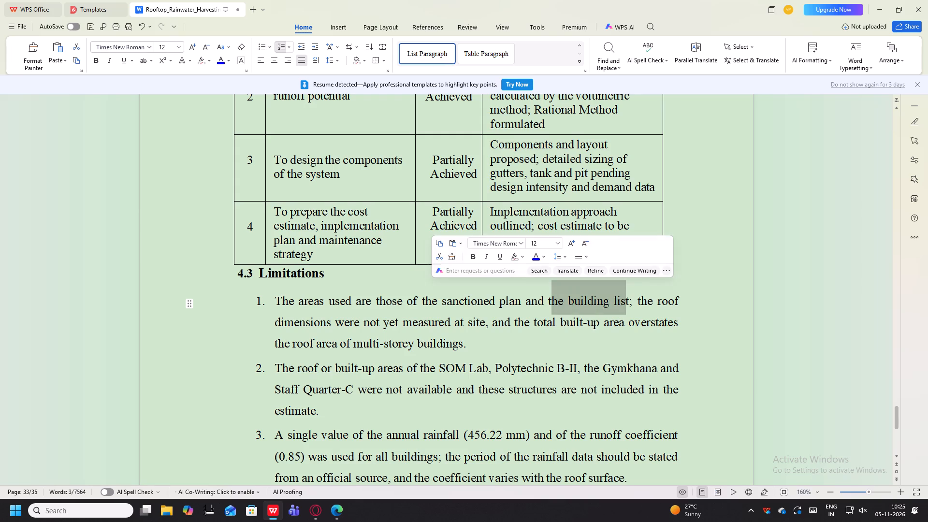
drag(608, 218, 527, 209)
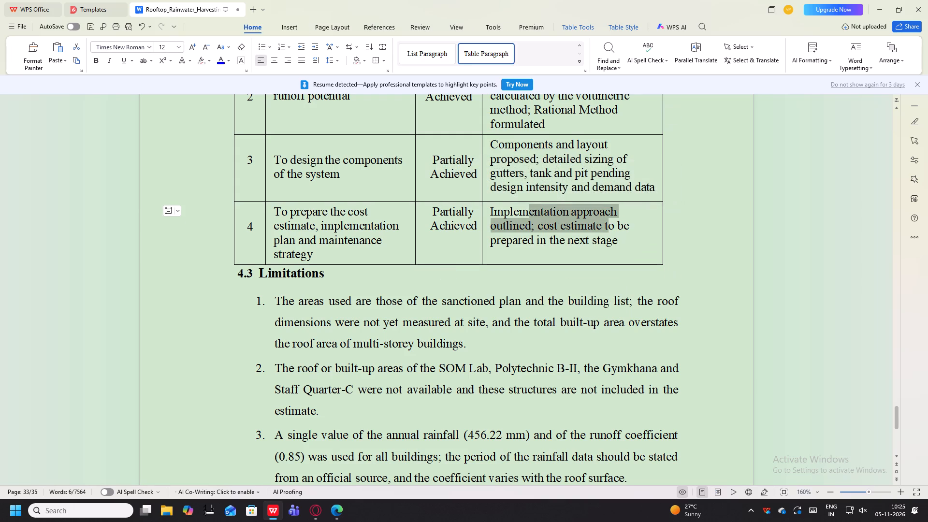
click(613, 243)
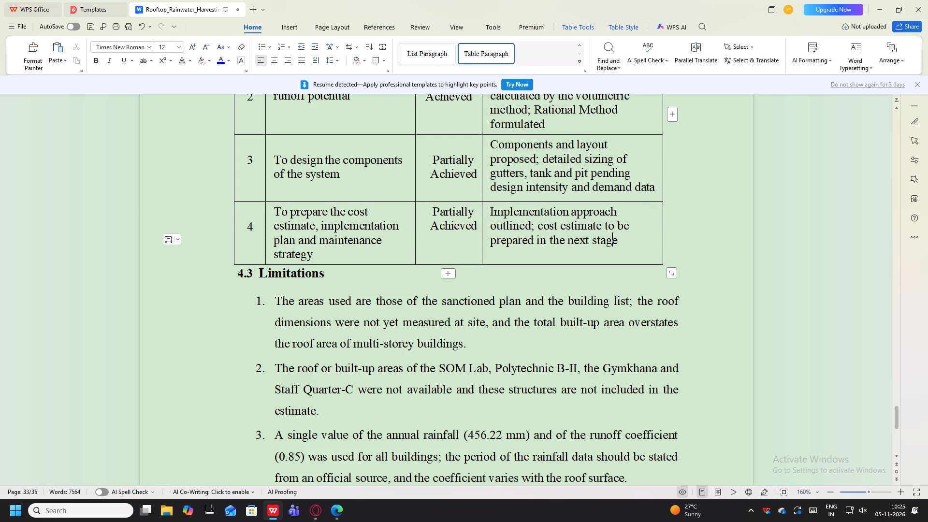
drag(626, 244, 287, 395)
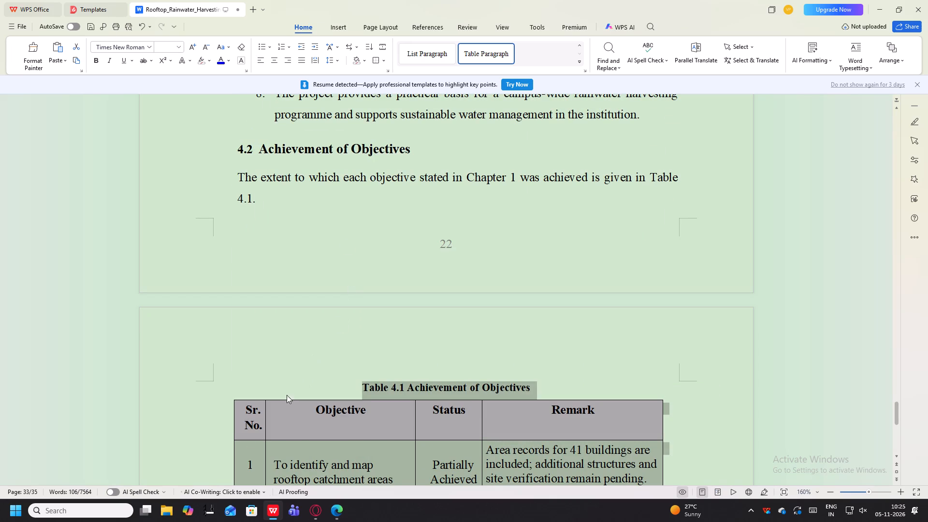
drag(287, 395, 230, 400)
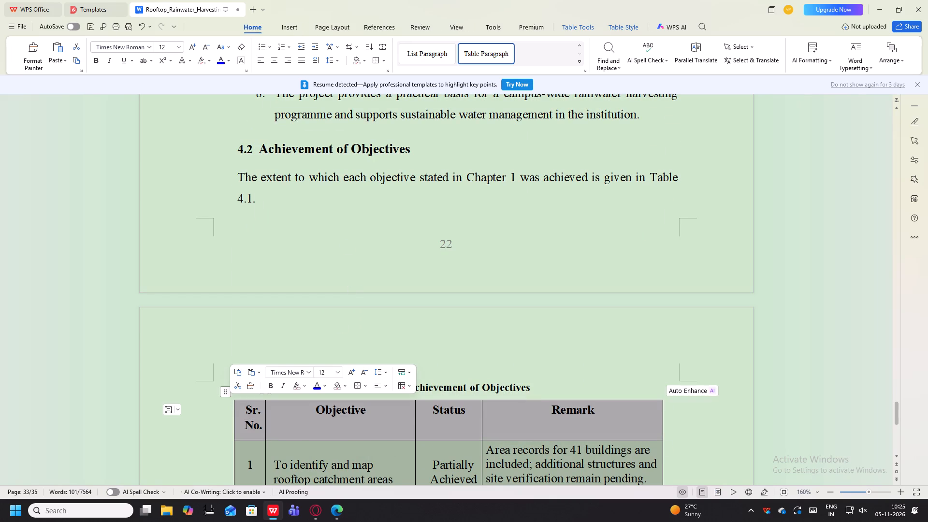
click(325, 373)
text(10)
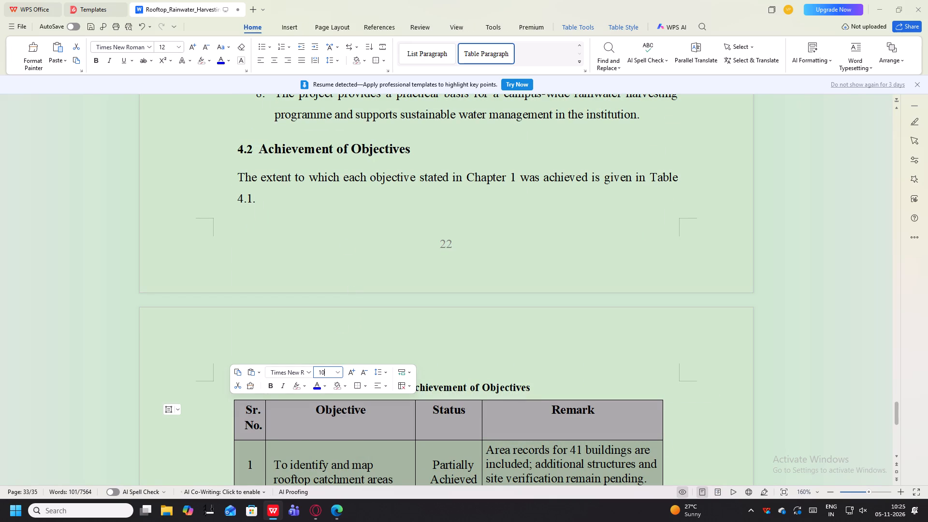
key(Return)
Set the font size of the entire Table 4.1 back to 12.
scroll(665, 414, down, 7)
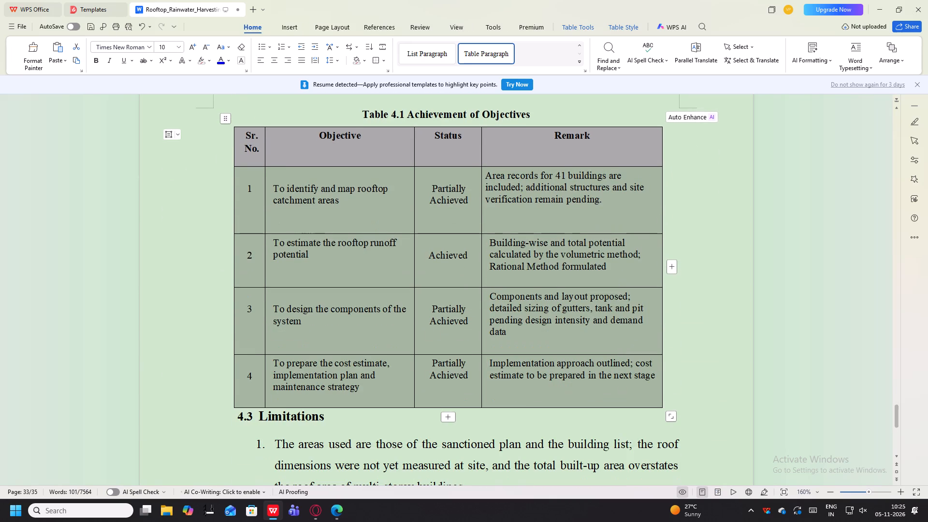
click(167, 47)
text(12)
key(Return)
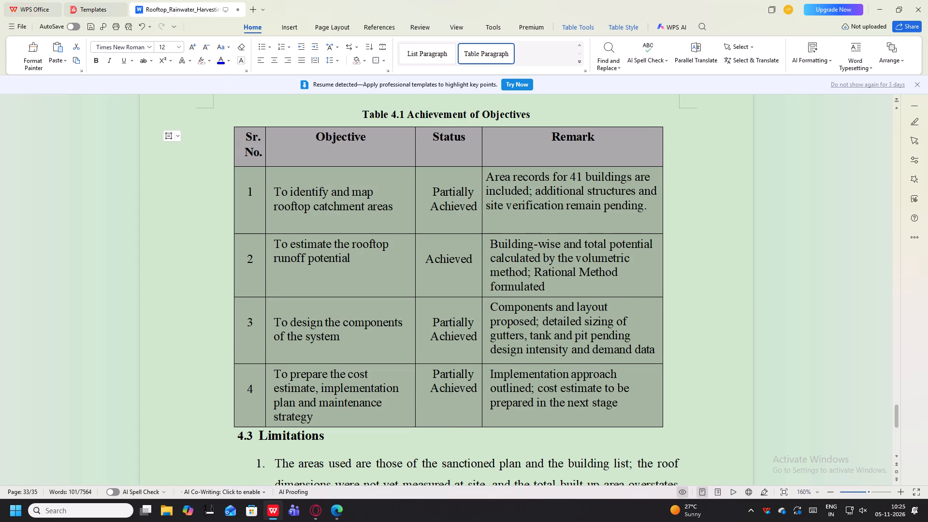
click(705, 177)
Examine the formatting of sections 4.3 Limitations and 4.4 Future Scope through the end of page 24.
scroll(519, 263, down, 6)
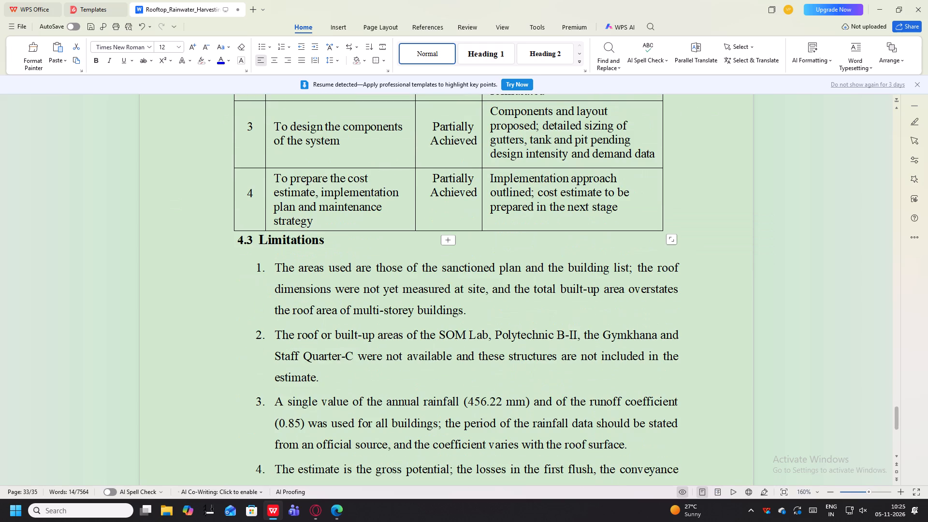
click(621, 254)
scroll(597, 279, down, 8)
scroll(572, 328, up, 1)
scroll(566, 348, down, 17)
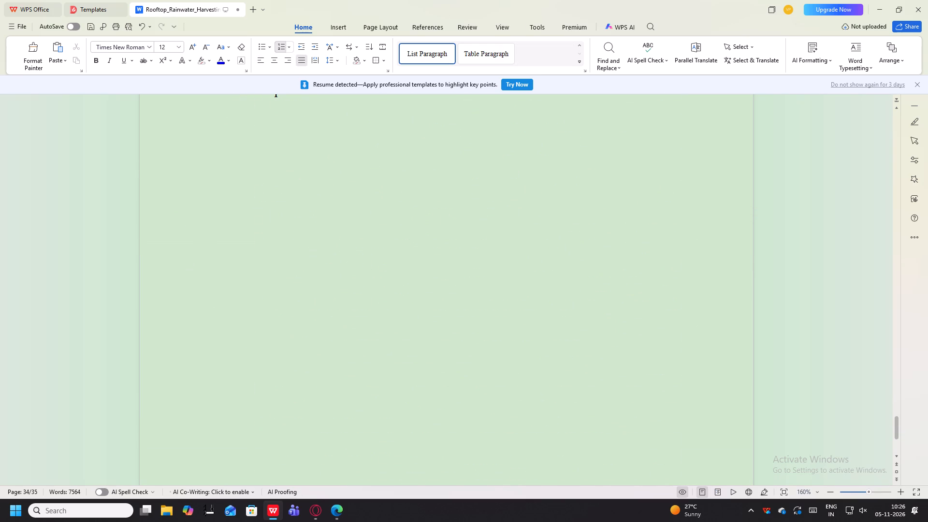
scroll(549, 349, down, 10)
scroll(536, 365, up, 1)
scroll(536, 365, down, 2)
scroll(536, 364, up, 6)
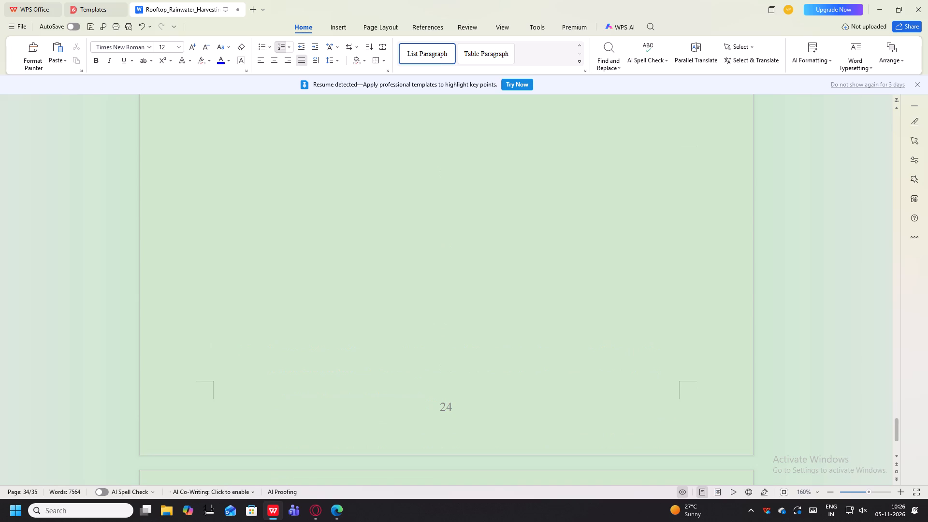
Examine the end of section 4.4 Future Scope and the reference list on the report's last page.
scroll(490, 359, down, 7)
scroll(493, 359, up, 1)
scroll(493, 359, down, 4)
scroll(493, 359, up, 20)
scroll(493, 359, up, 2)
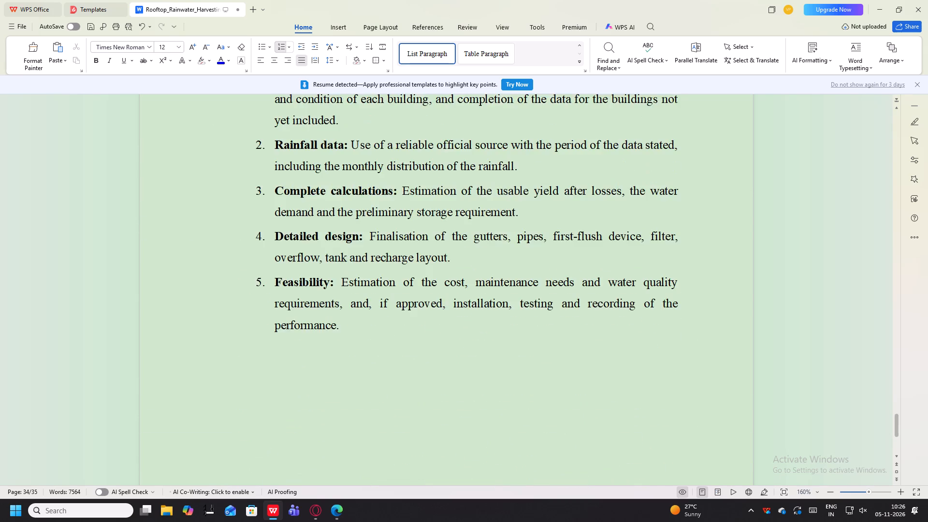
scroll(492, 359, down, 20)
scroll(492, 359, down, 8)
scroll(498, 337, up, 1)
scroll(498, 337, down, 4)
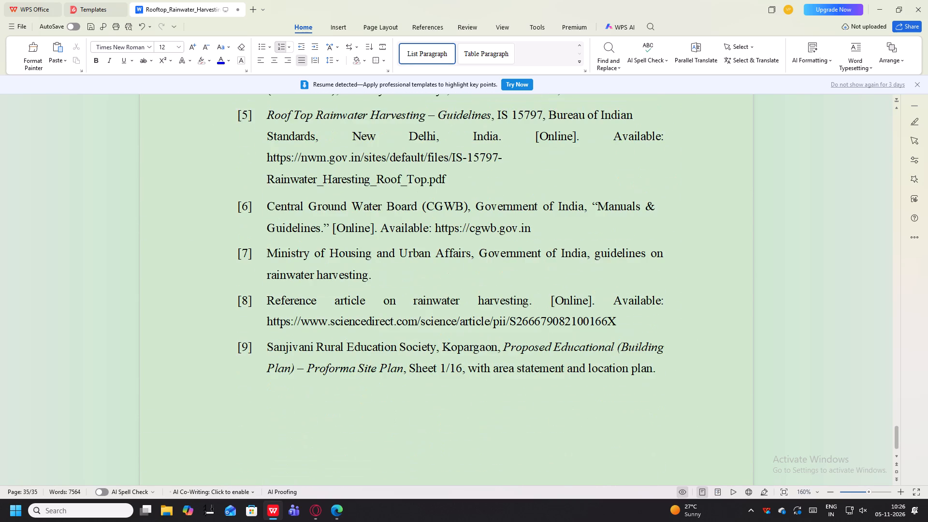
scroll(494, 341, down, 6)
scroll(494, 343, up, 5)
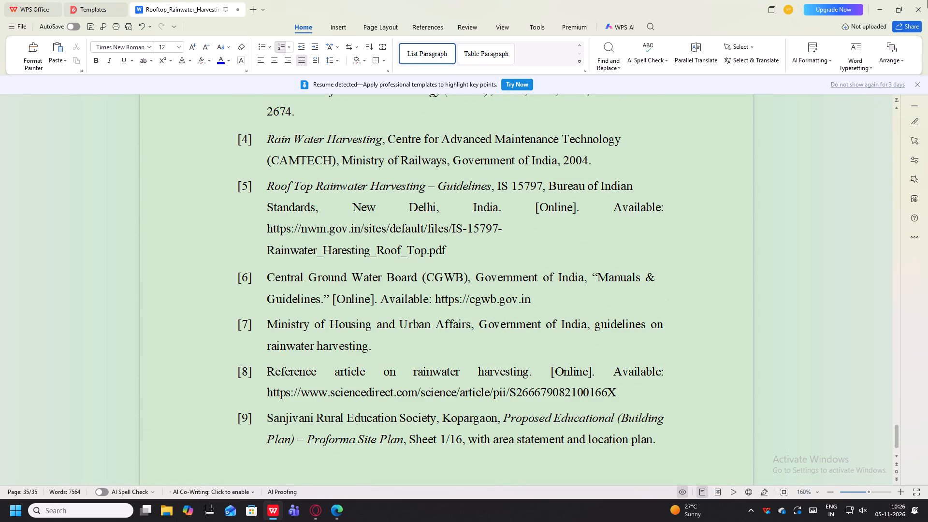
Save a copy of the report in the Downloads folder as a Word document named "akshay 1234. mini project".
click(19, 26)
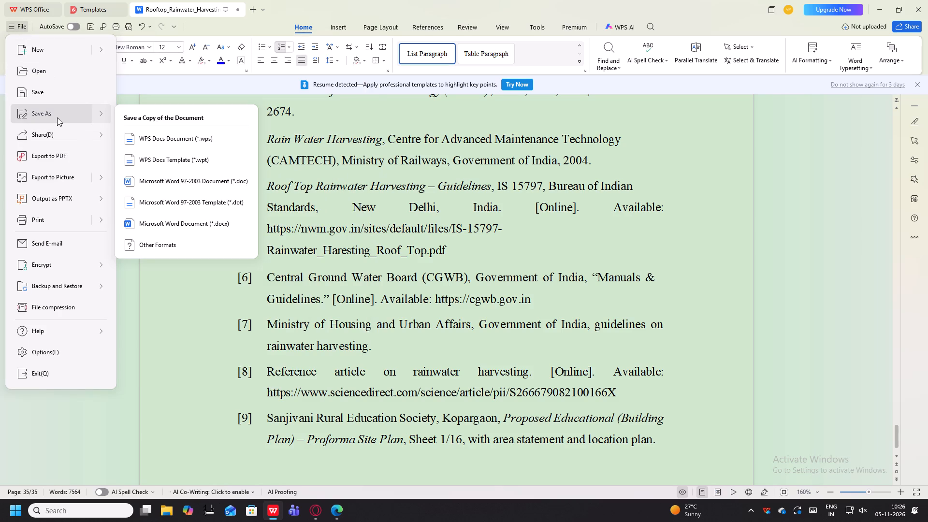
click(57, 117)
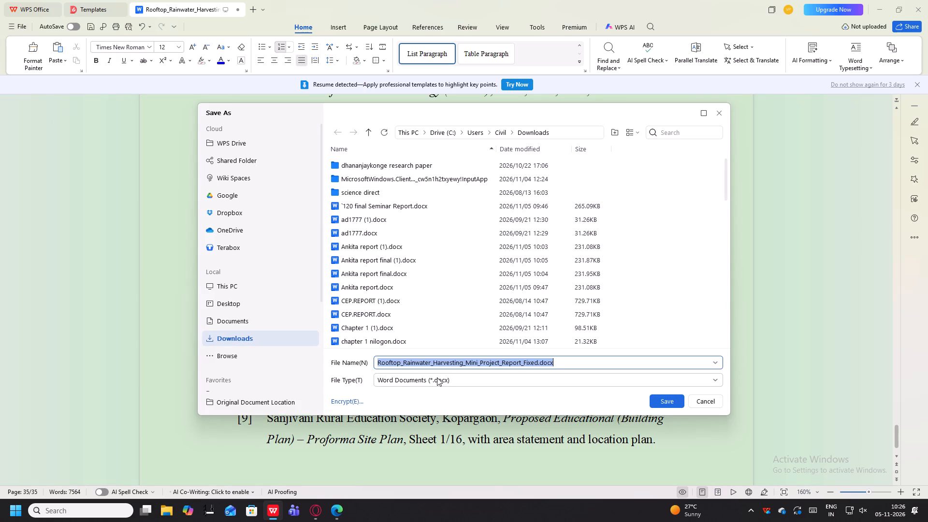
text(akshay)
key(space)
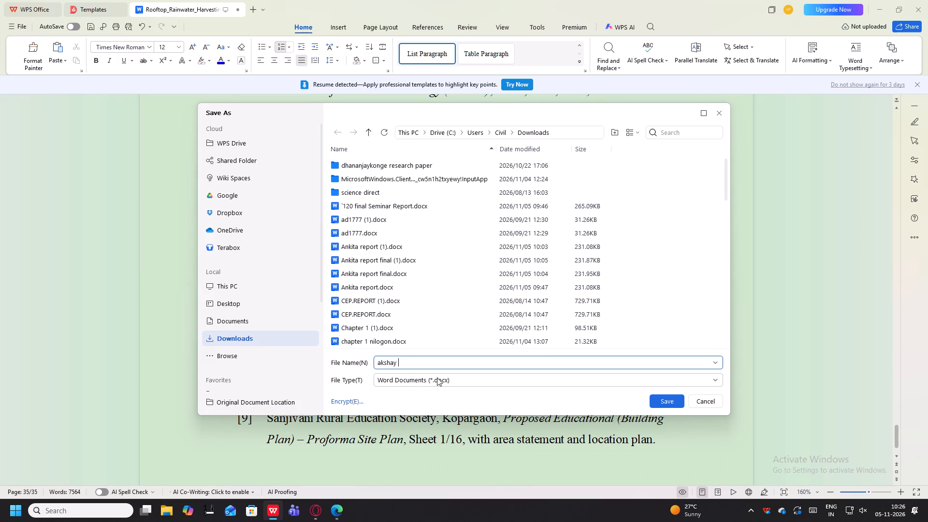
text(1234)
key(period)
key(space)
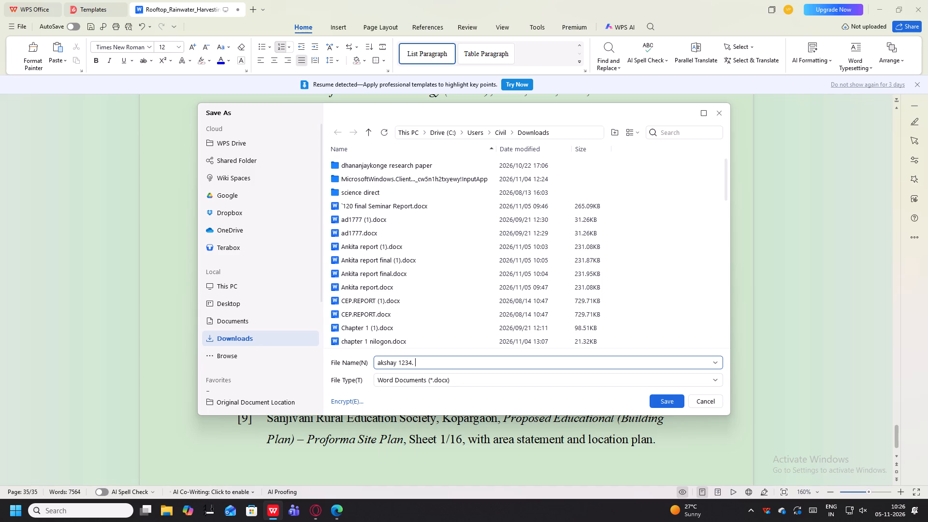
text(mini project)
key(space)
click(669, 405)
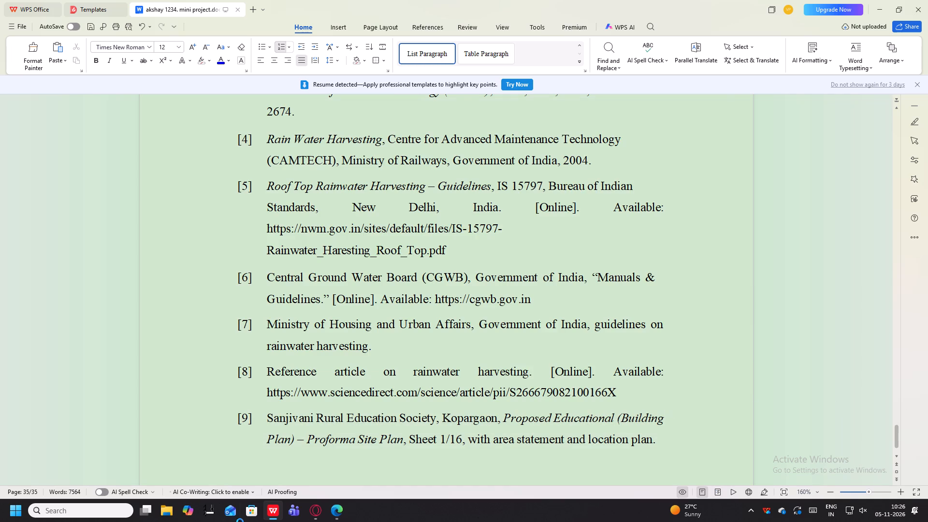
click(869, 3)
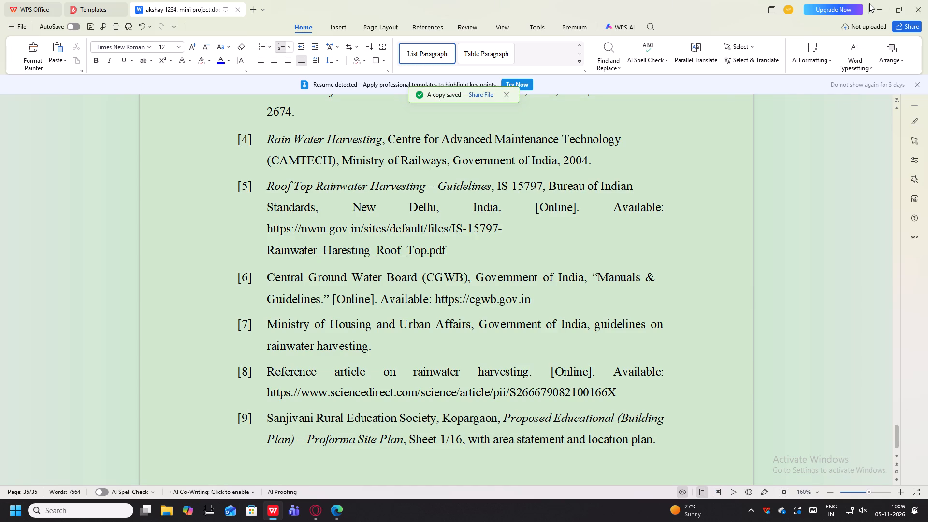